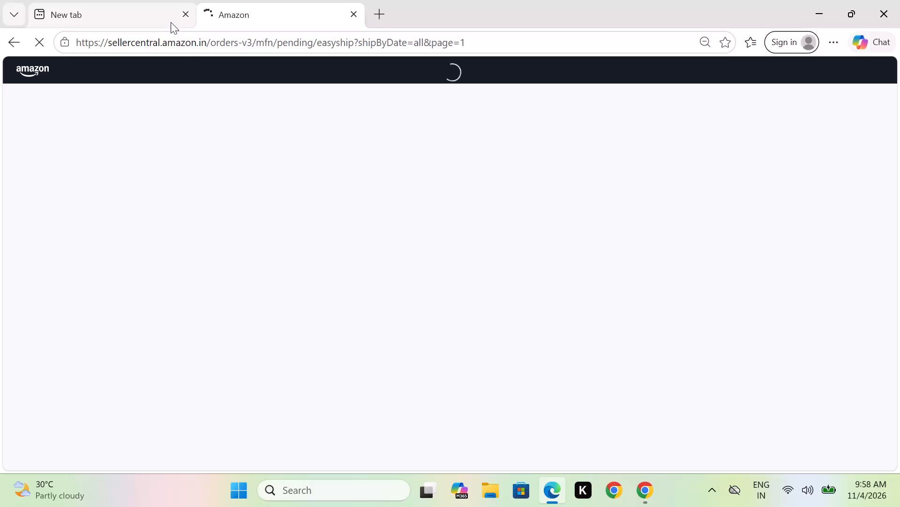
Close the empty new browser tab, keeping the Amazon seller orders page open.
left_click(186, 15)
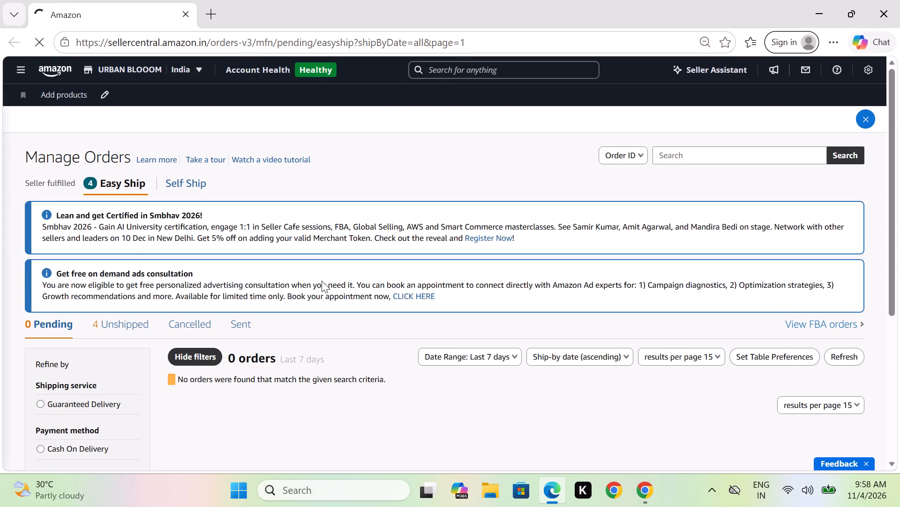
Show the unshipped Easy Ship orders and dismiss the Bulk Scheduling tip.
left_click(104, 324)
scroll(241, 233, "down", 1)
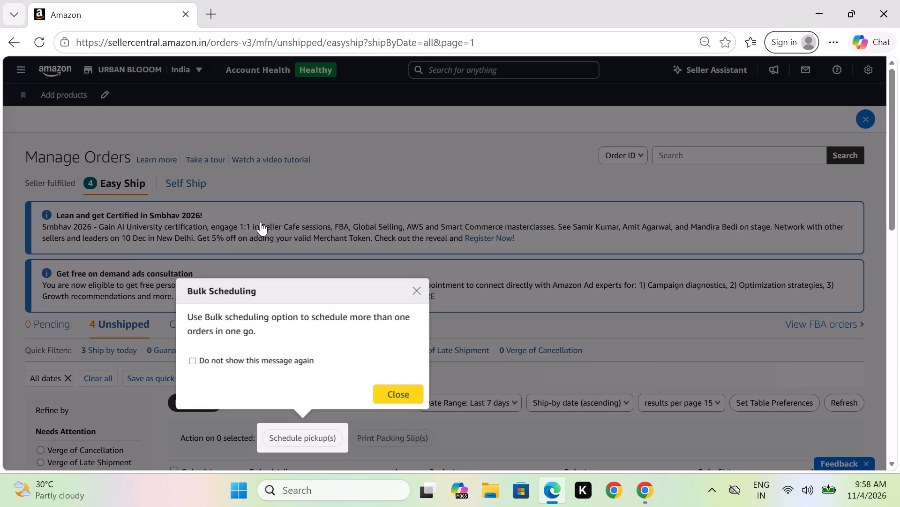
left_click(418, 294)
Select the three unshipped orders with a ship-by date of Wed, 4 Nov 2026, leaving out the 7 Nov order.
scroll(420, 279, "down", 1)
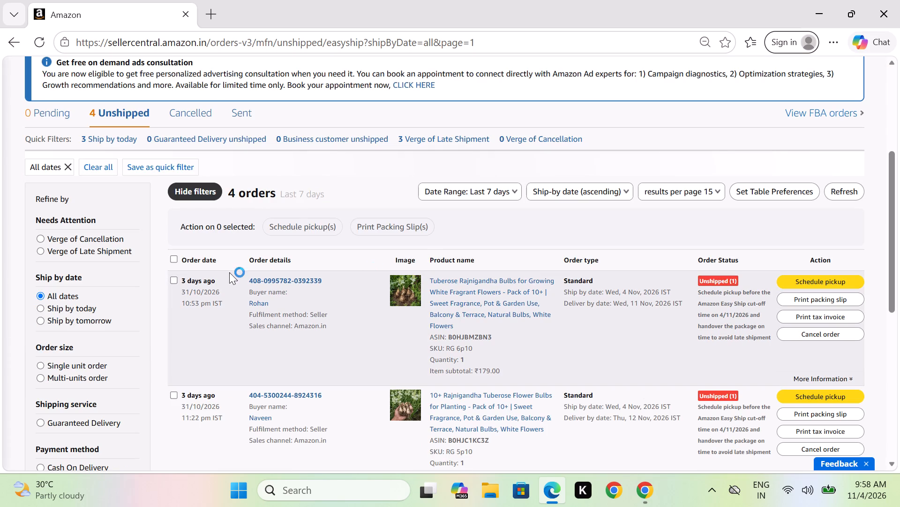
left_click(174, 278)
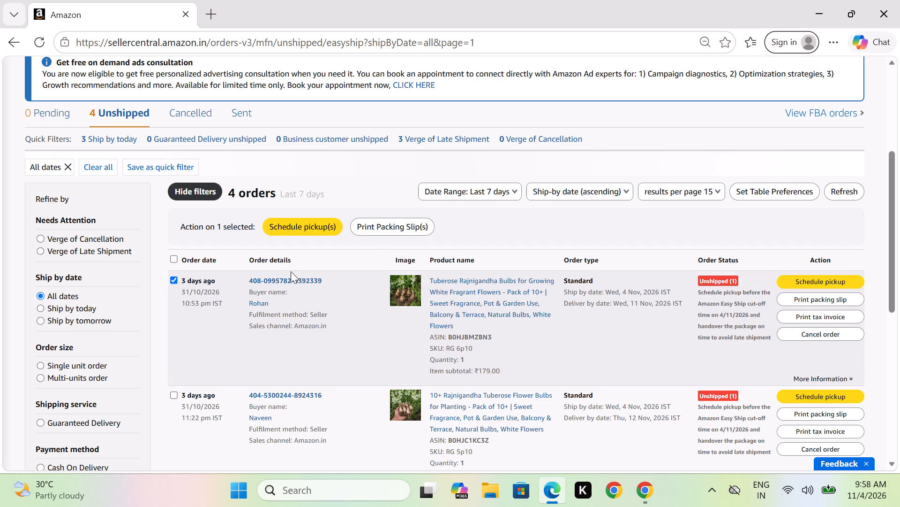
scroll(291, 271, "down", 1)
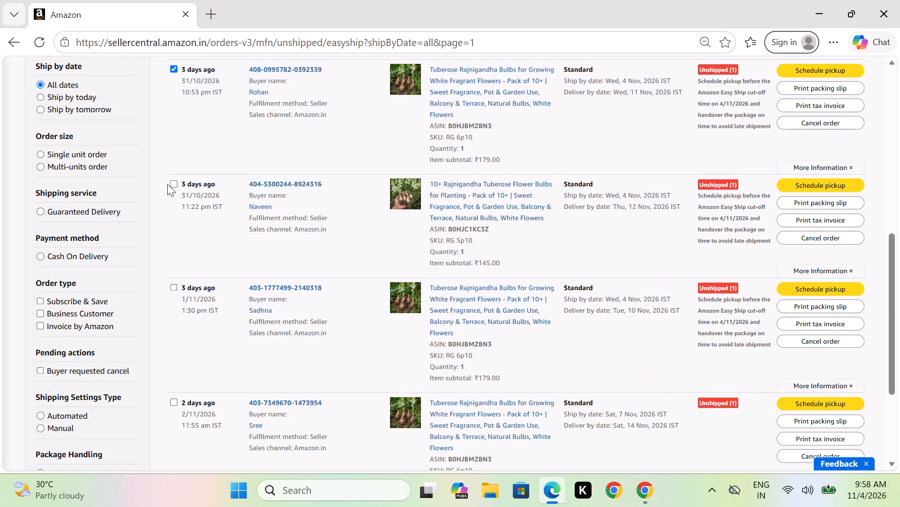
left_click(172, 179)
scroll(224, 216, "down", 2)
scroll(224, 216, "up", 1)
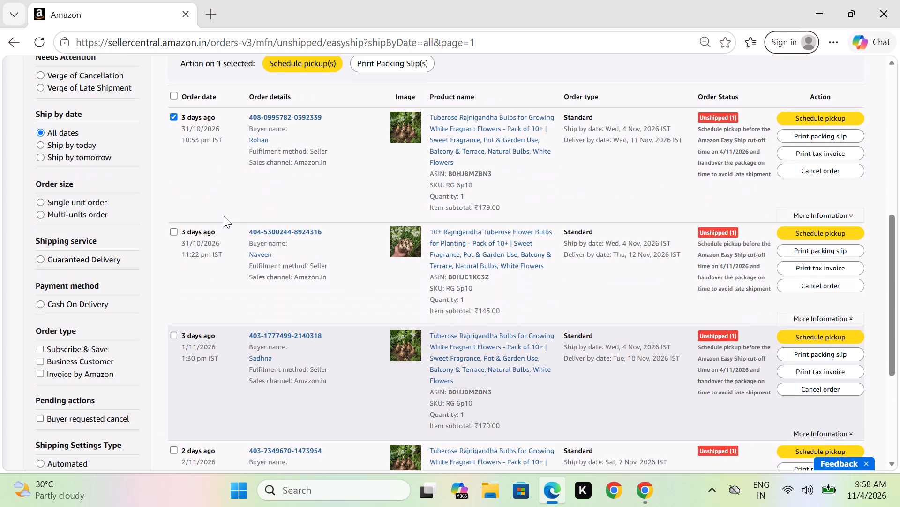
left_click(175, 234)
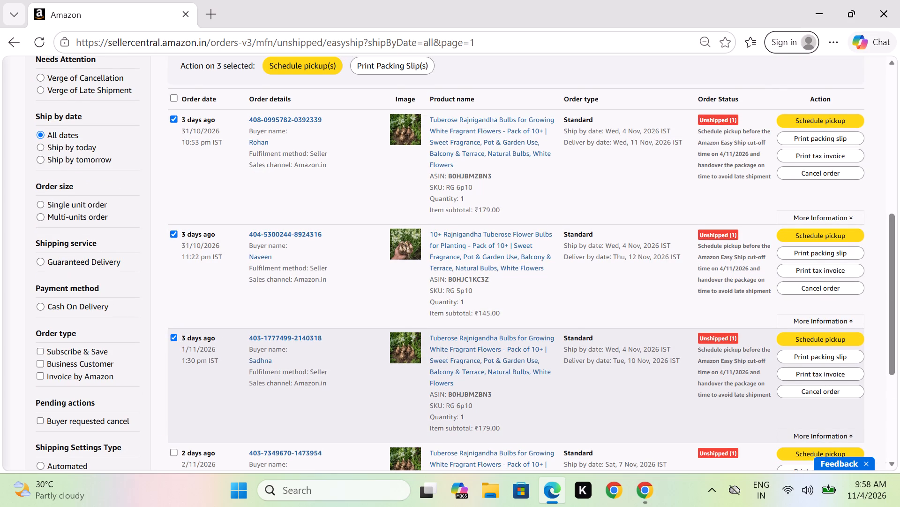
scroll(195, 335, "down", 2)
left_click(173, 247)
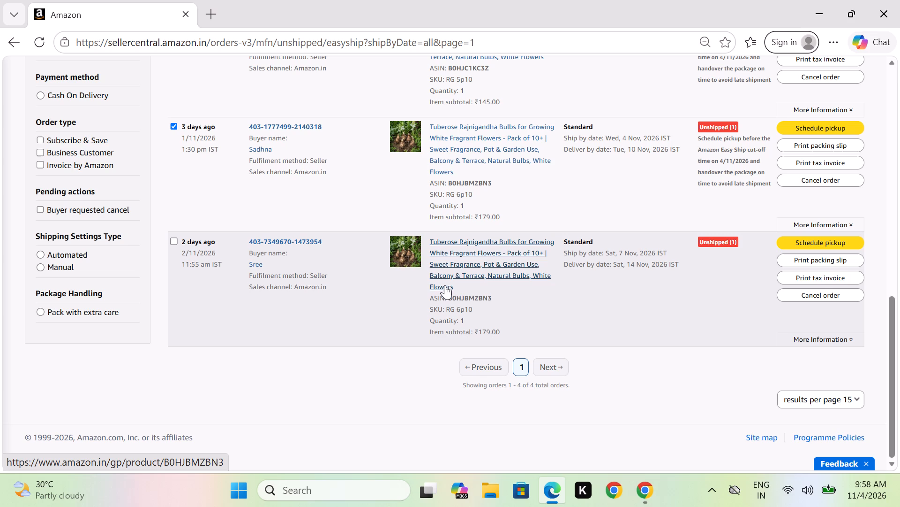
Review the unshipped orders list, comparing the selected orders' ship-by dates, products, quantities and order status.
scroll(445, 285, "up", 1)
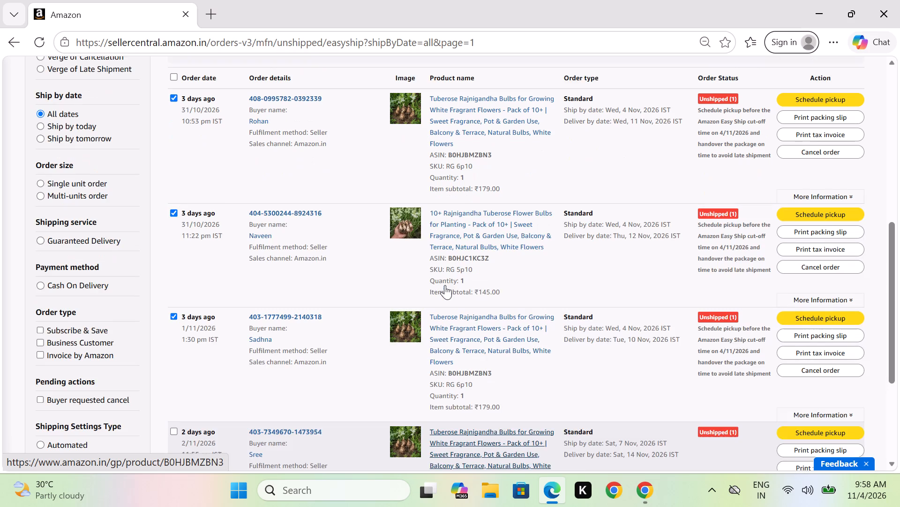
scroll(445, 285, "up", 1)
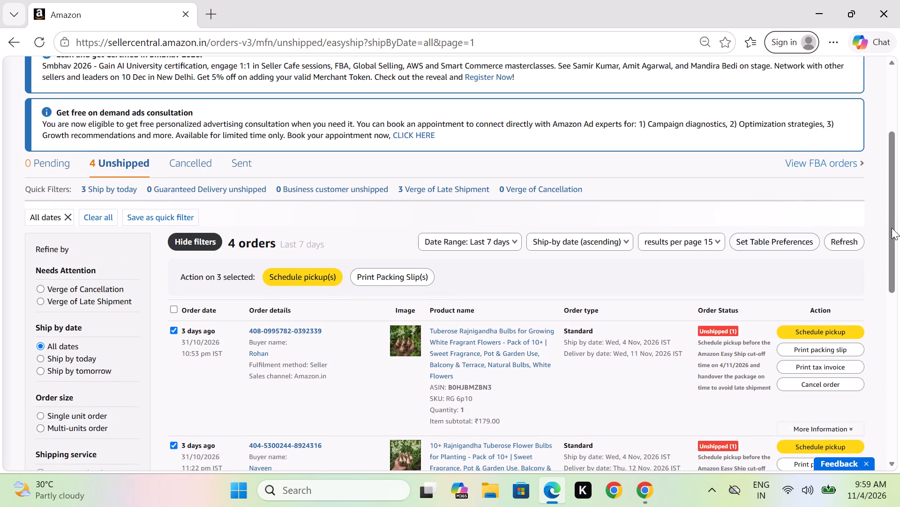
left_click_drag(892, 229, 899, 345)
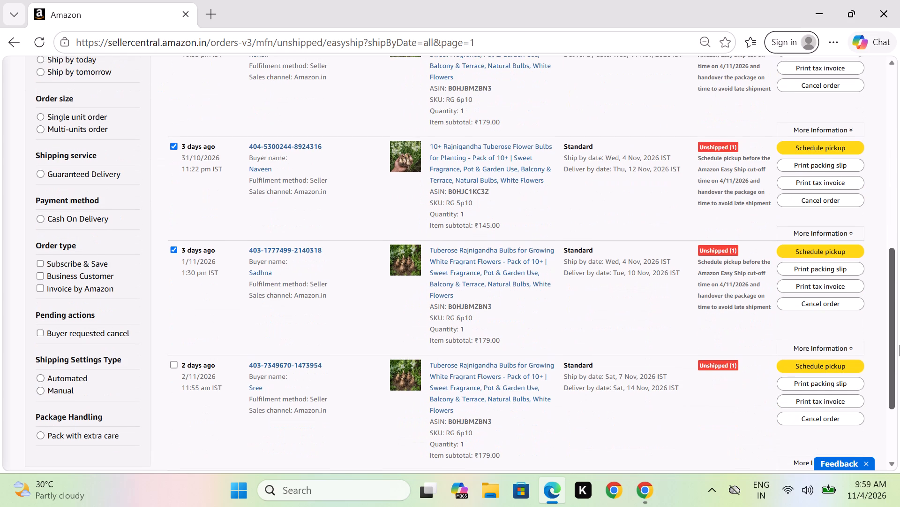
left_click_drag(899, 345, 899, 344)
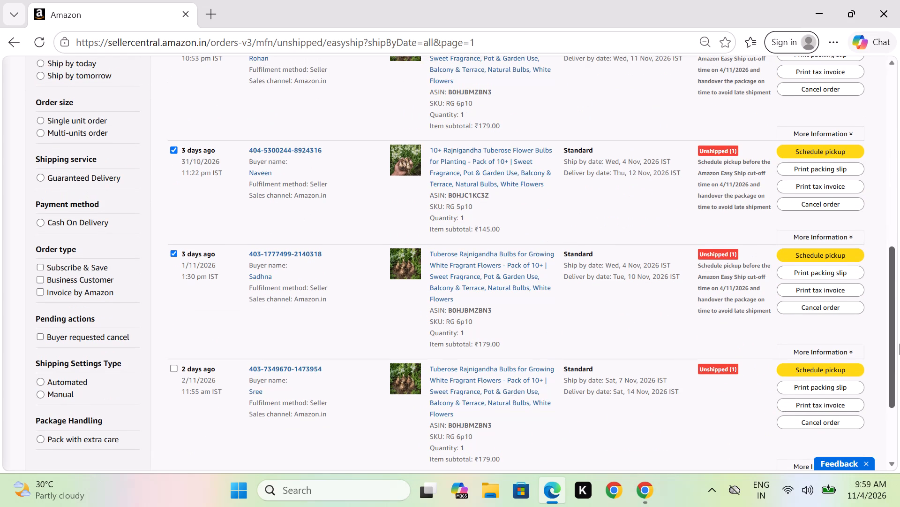
left_click_drag(899, 344, 899, 355)
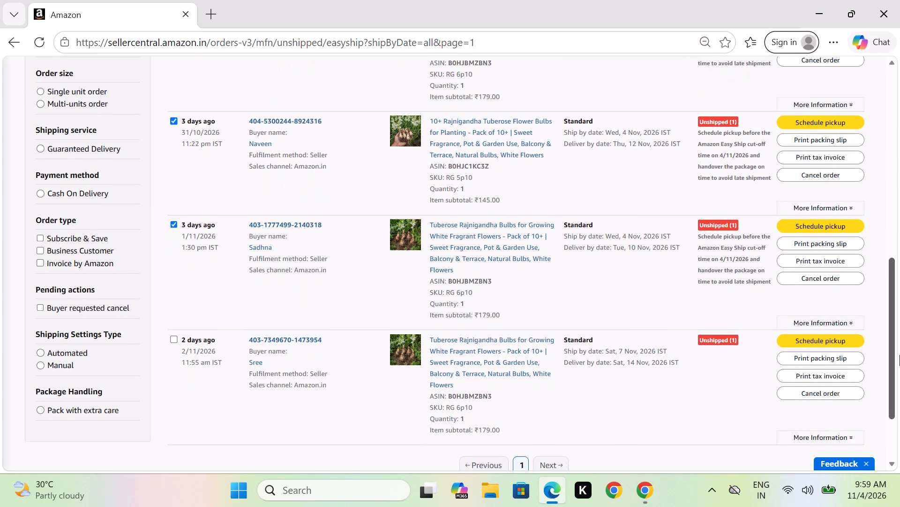
left_click_drag(899, 355, 899, 347)
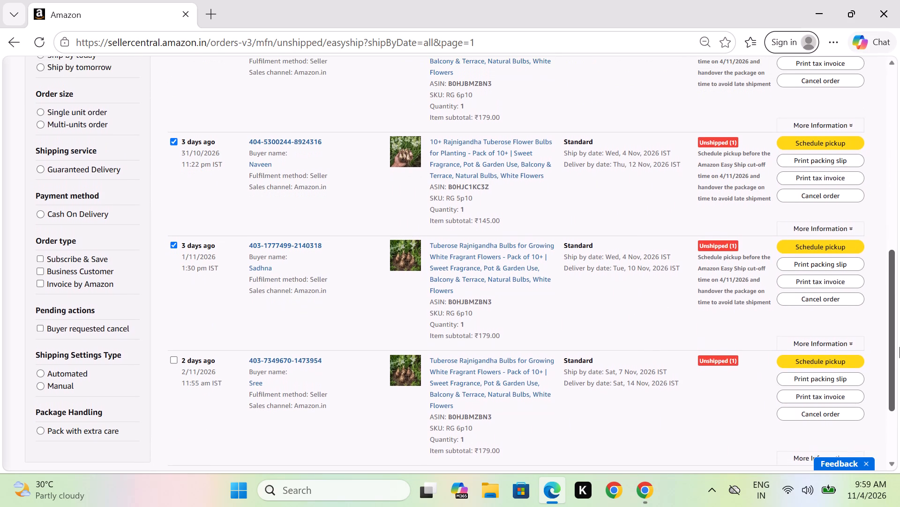
left_click_drag(899, 347, 899, 345)
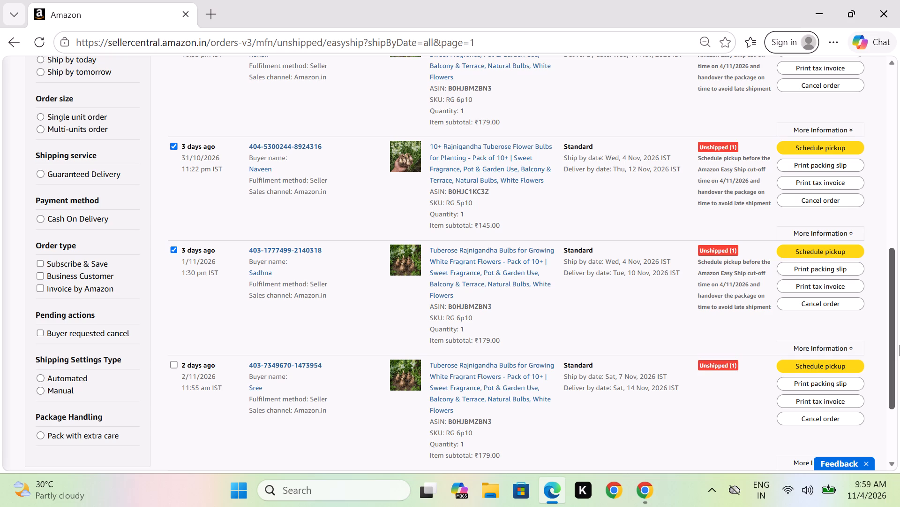
left_click_drag(899, 345, 898, 345)
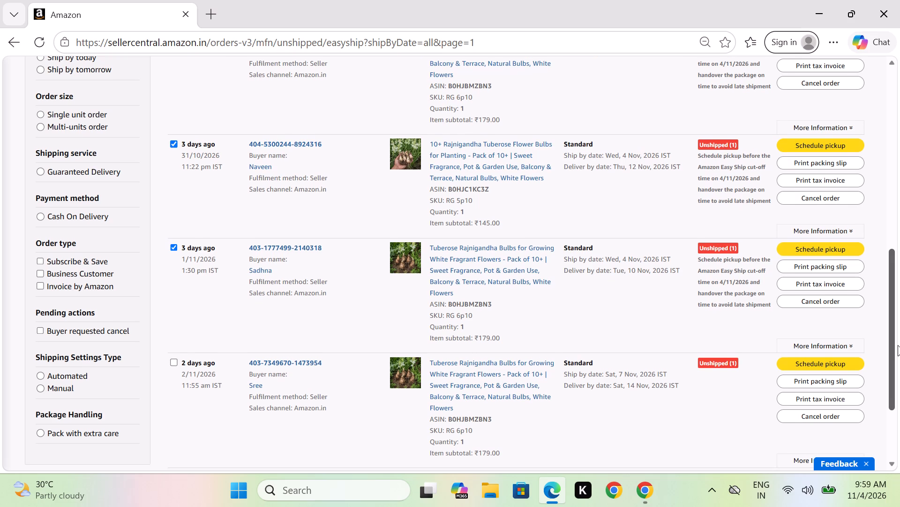
left_click_drag(898, 345, 891, 344)
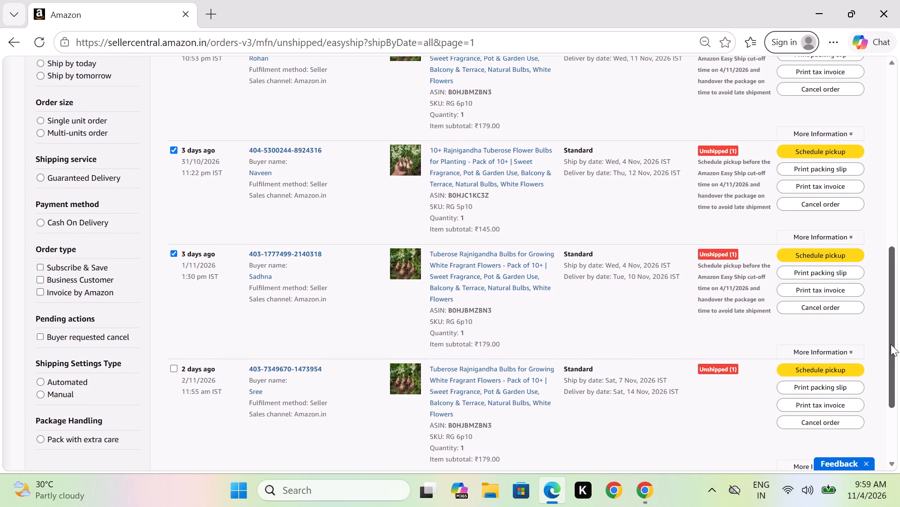
left_click_drag(891, 344, 876, 321)
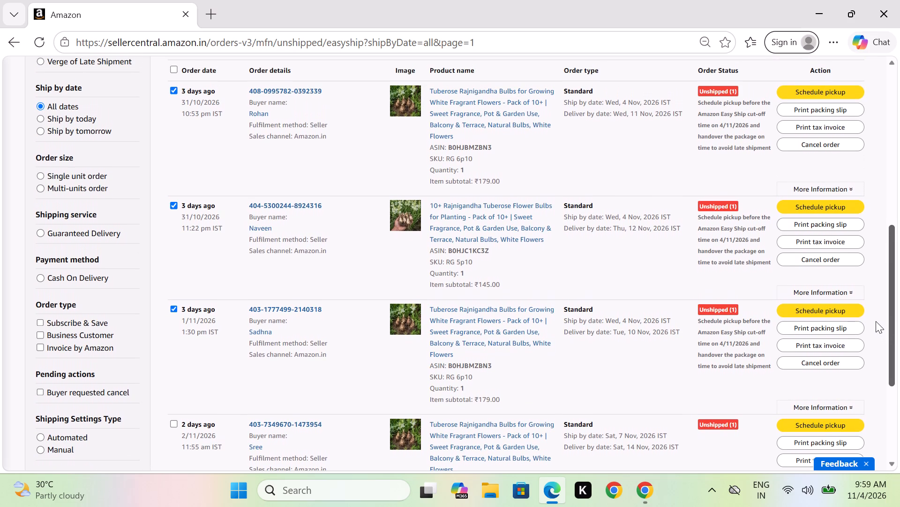
left_click_drag(876, 321, 874, 315)
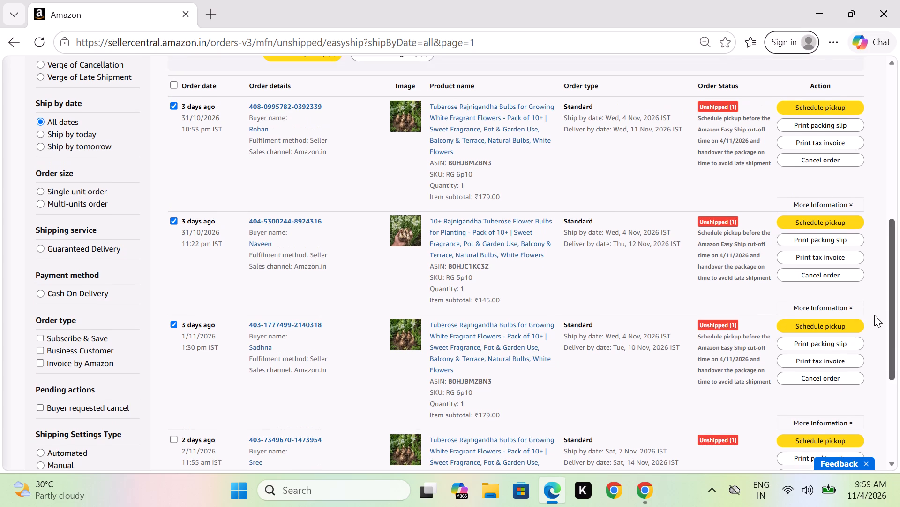
left_click_drag(874, 315, 874, 312)
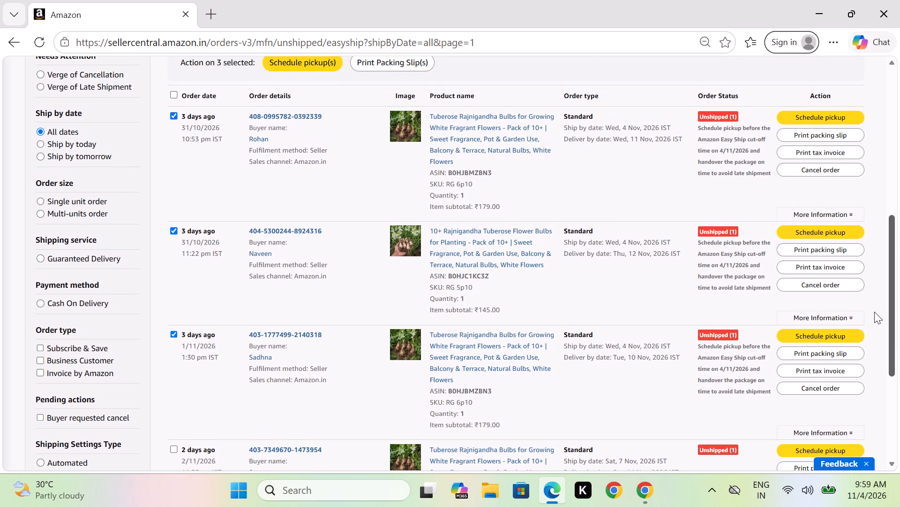
left_click_drag(874, 312, 867, 337)
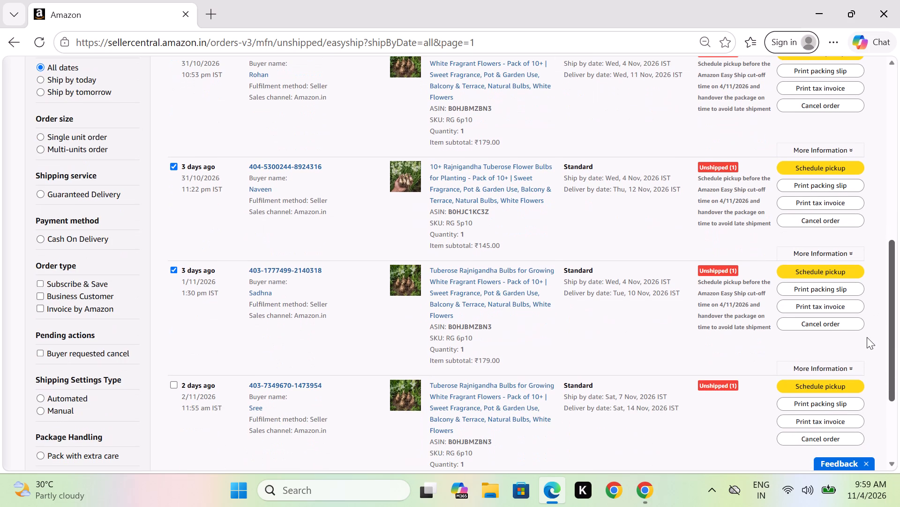
left_click_drag(867, 337, 862, 349)
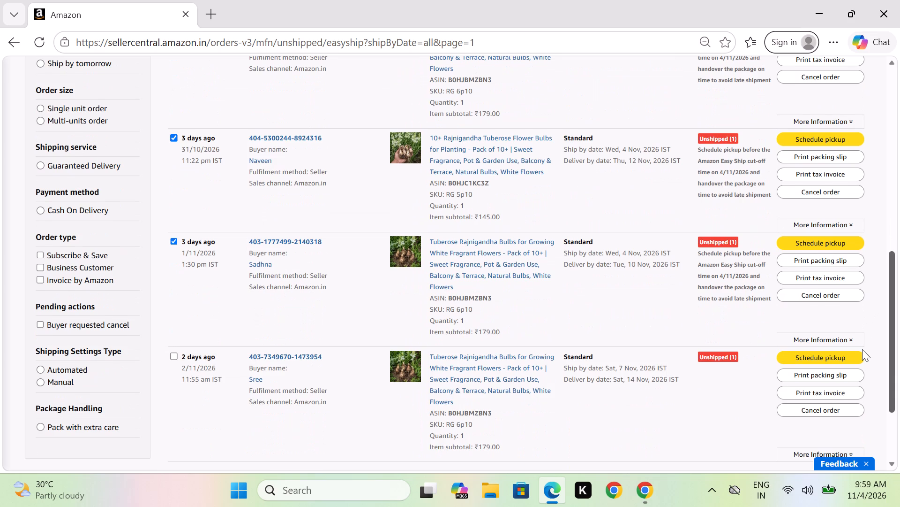
left_click_drag(862, 349, 860, 347)
left_click_drag(860, 347, 854, 372)
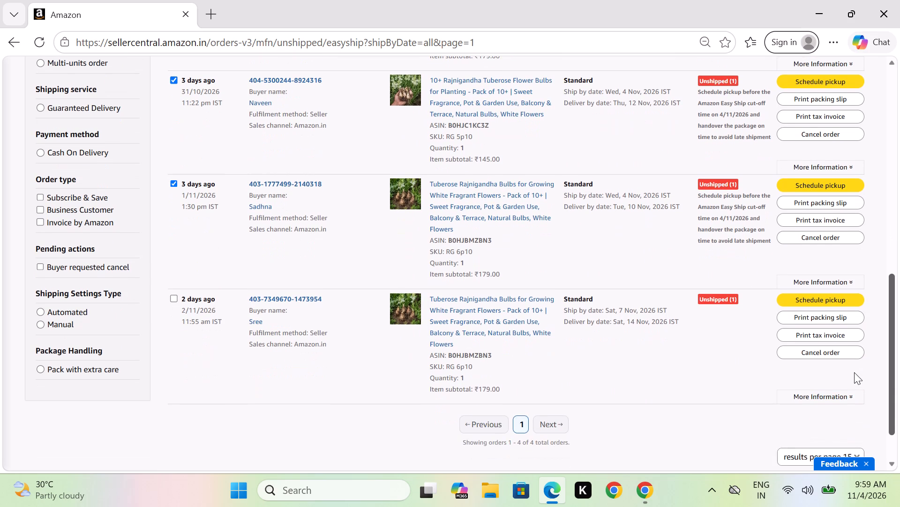
left_click_drag(854, 372, 853, 377)
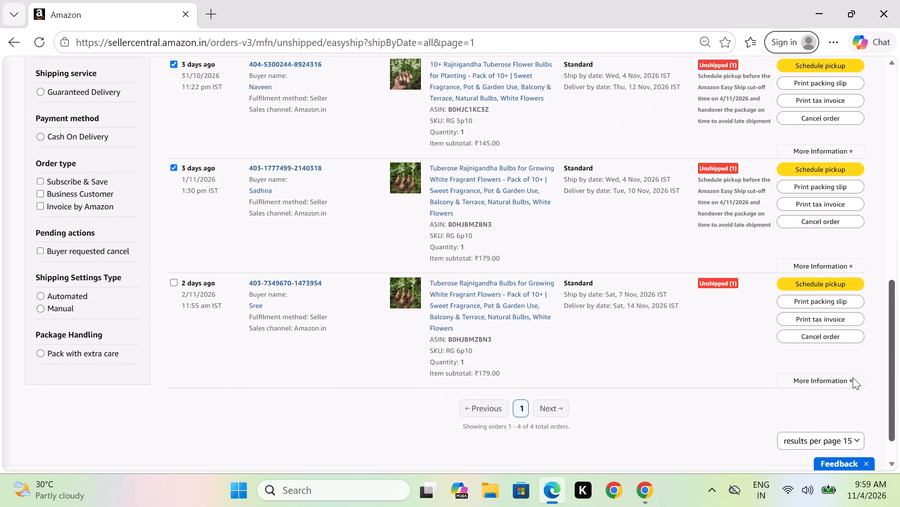
left_click_drag(853, 377, 847, 345)
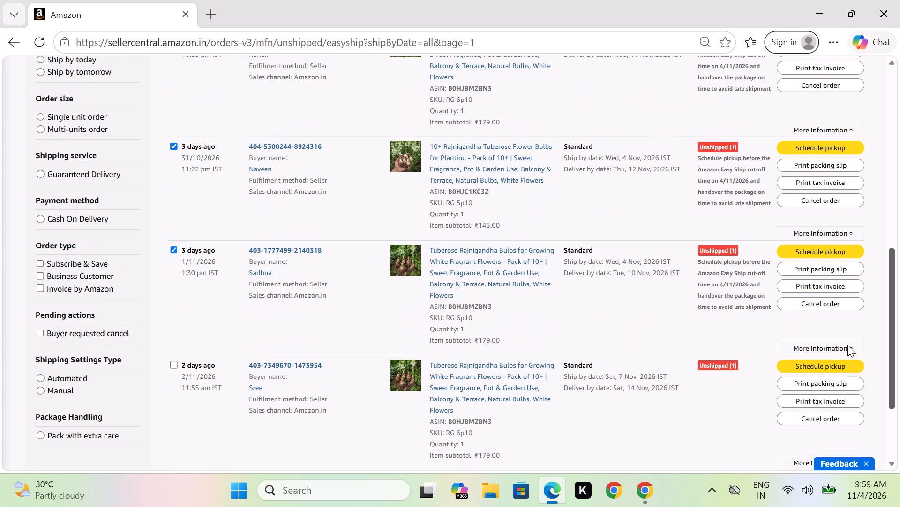
left_click_drag(847, 345, 843, 360)
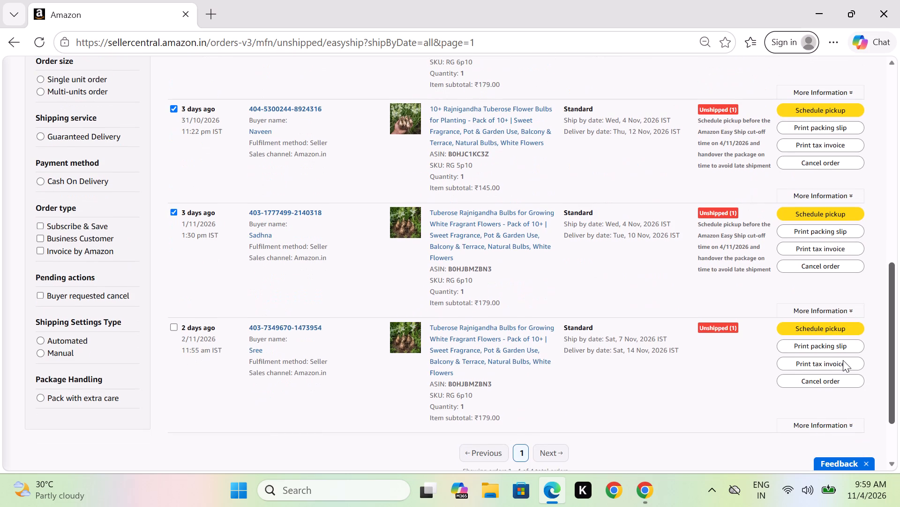
left_click_drag(843, 360, 857, 353)
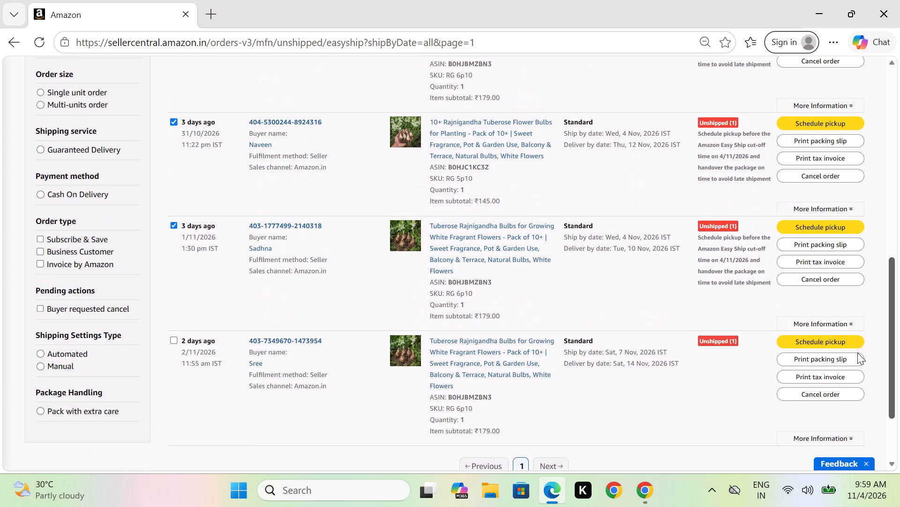
left_click_drag(857, 353, 857, 342)
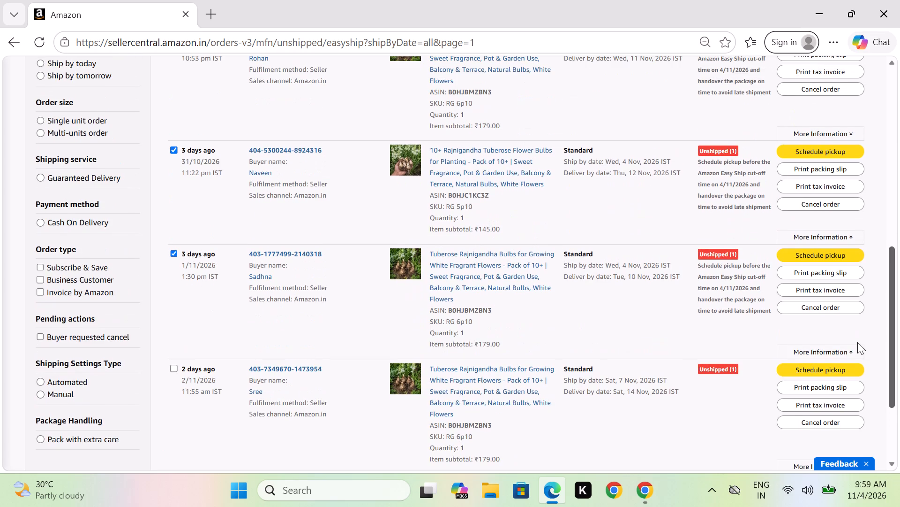
left_click_drag(857, 342, 862, 323)
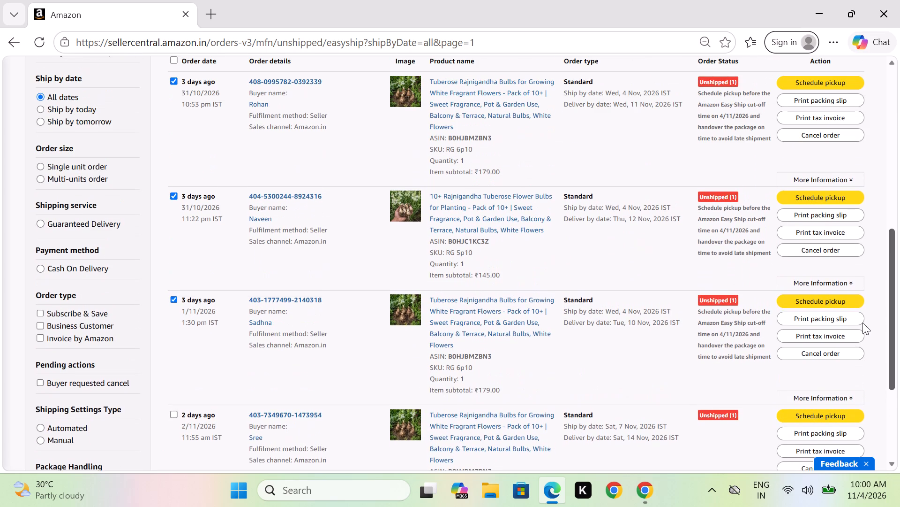
left_click_drag(862, 323, 863, 321)
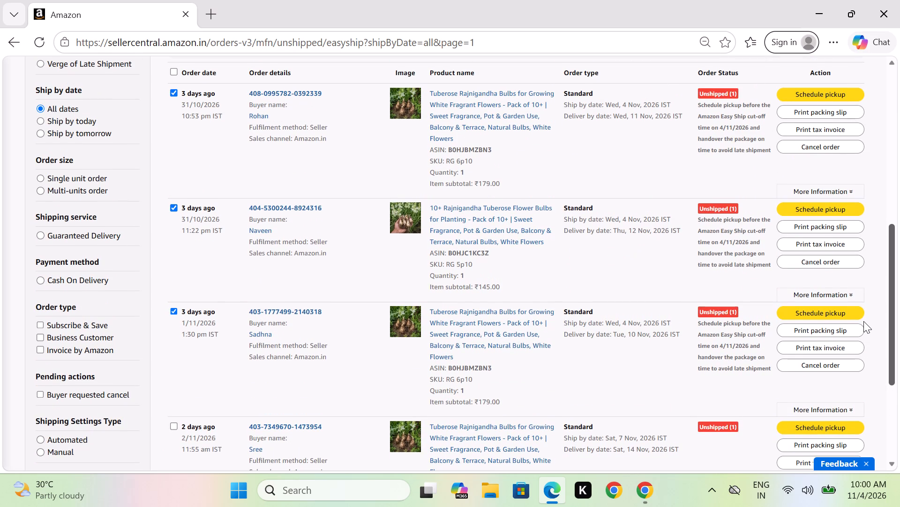
left_click_drag(863, 321, 868, 304)
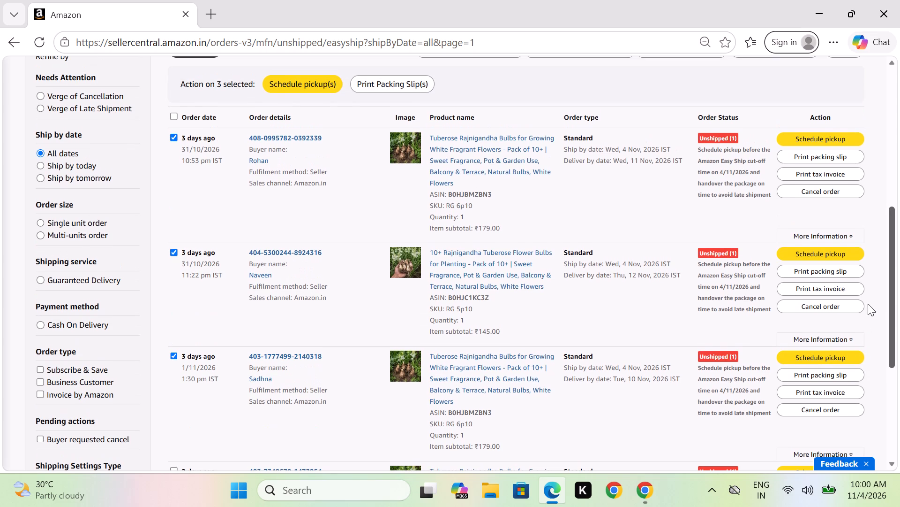
left_click_drag(868, 304, 874, 328)
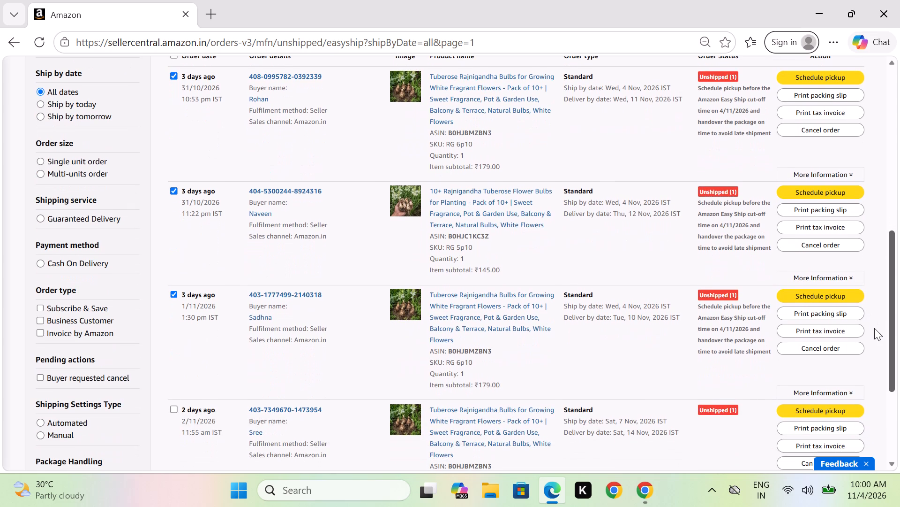
left_click_drag(874, 328, 886, 281)
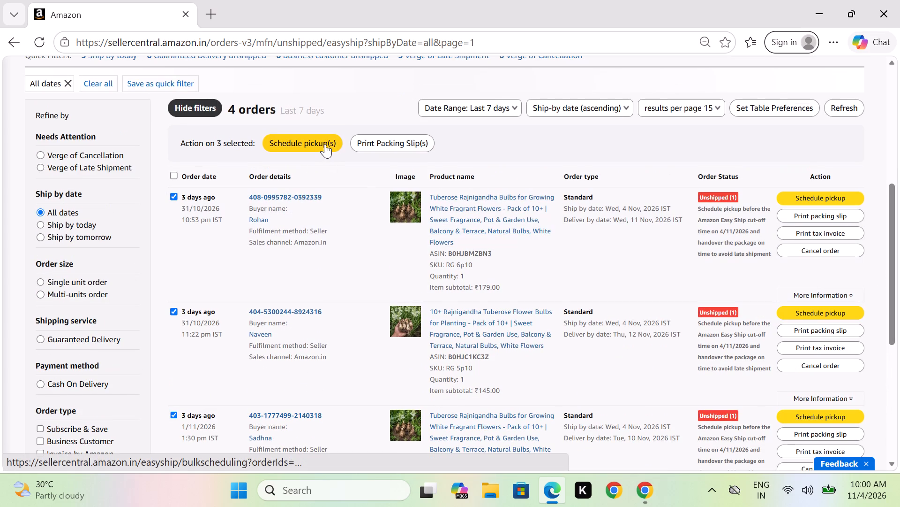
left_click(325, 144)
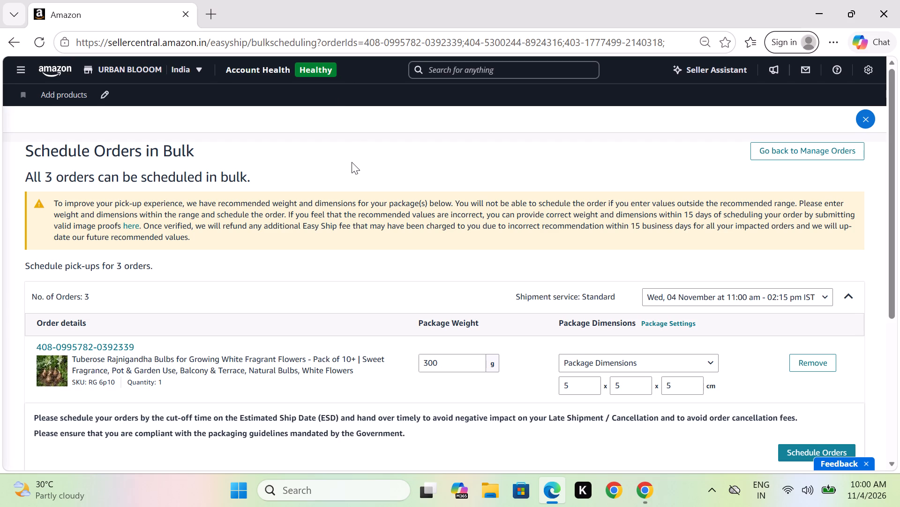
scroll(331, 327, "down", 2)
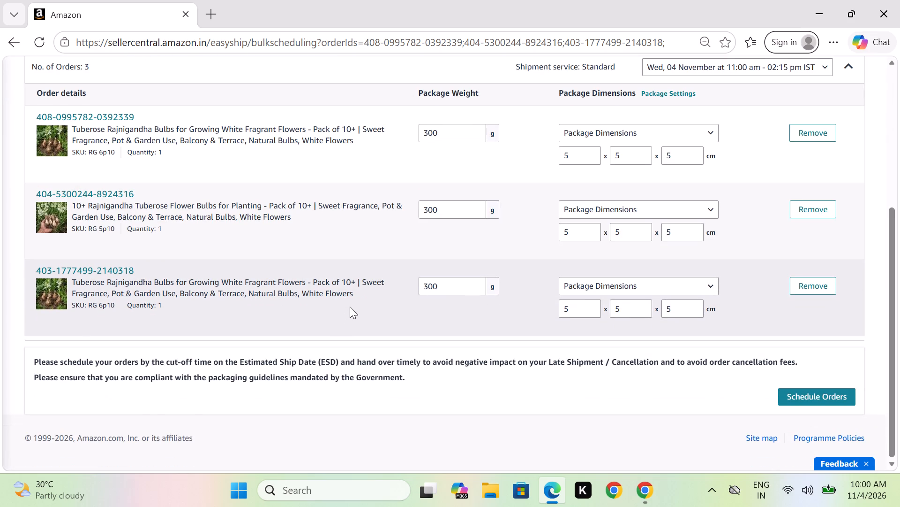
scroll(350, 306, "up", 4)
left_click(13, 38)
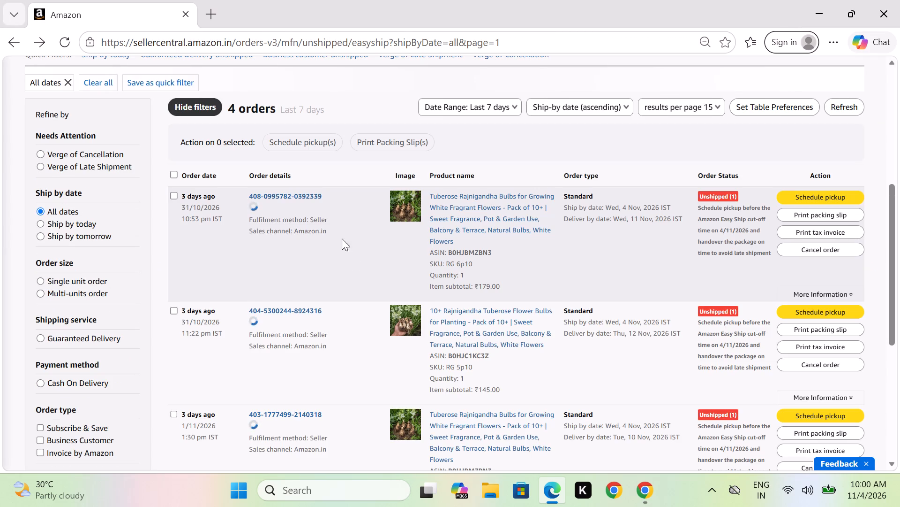
Select all four unshipped Easy Ship orders, including the 7 Nov one, and open bulk pickup scheduling for them.
left_click(414, 290)
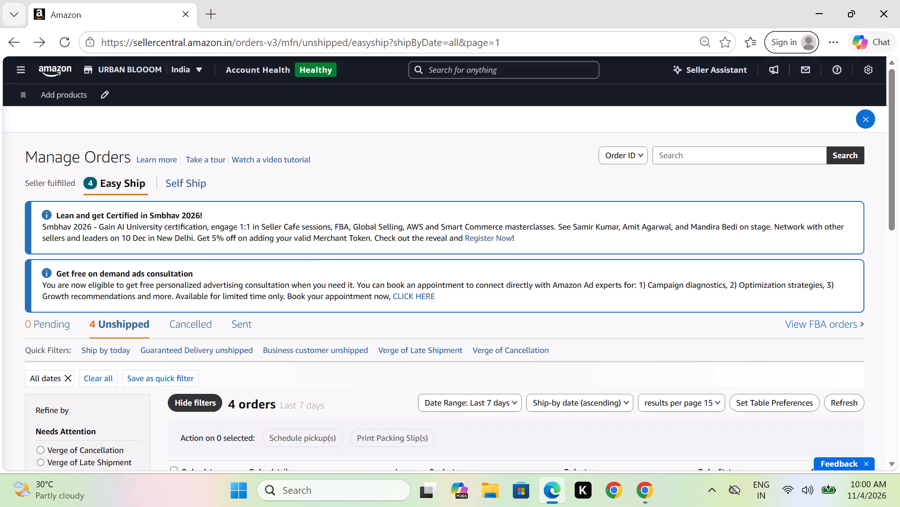
scroll(261, 280, "down", 1)
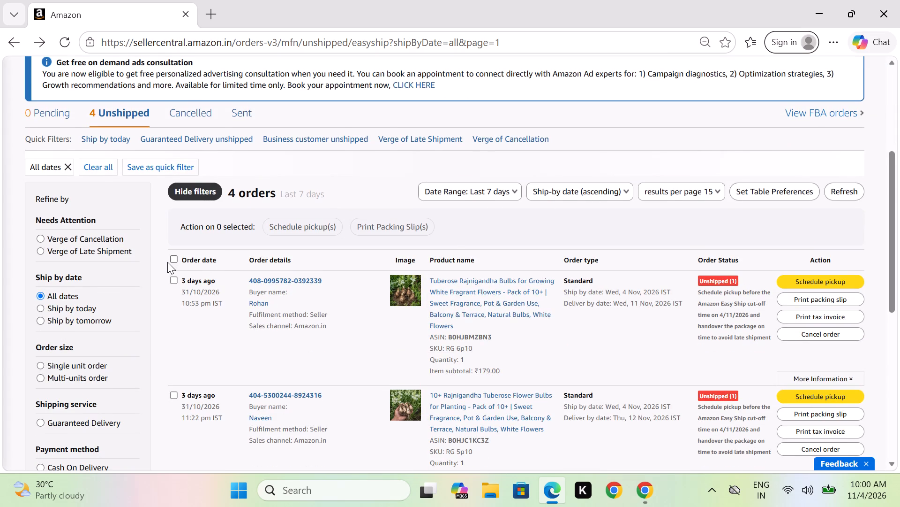
left_click(176, 257)
left_click(284, 220)
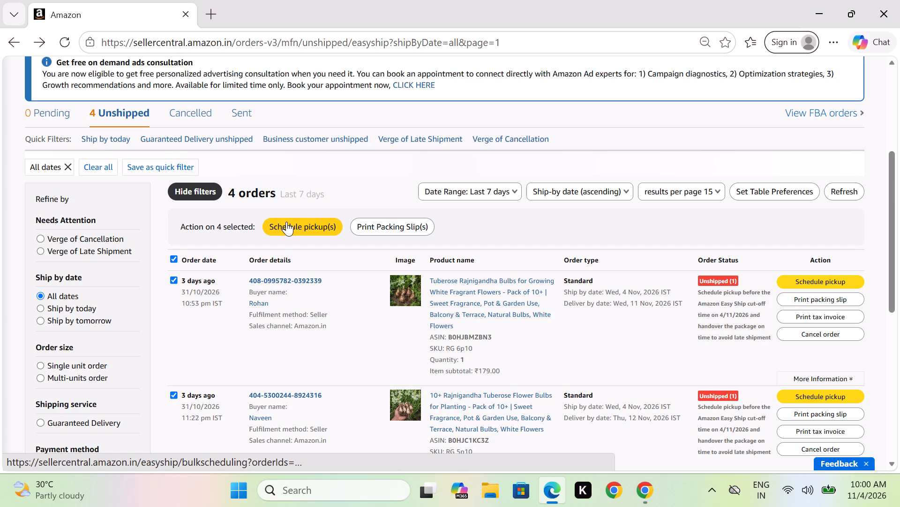
scroll(326, 234, "down", 1)
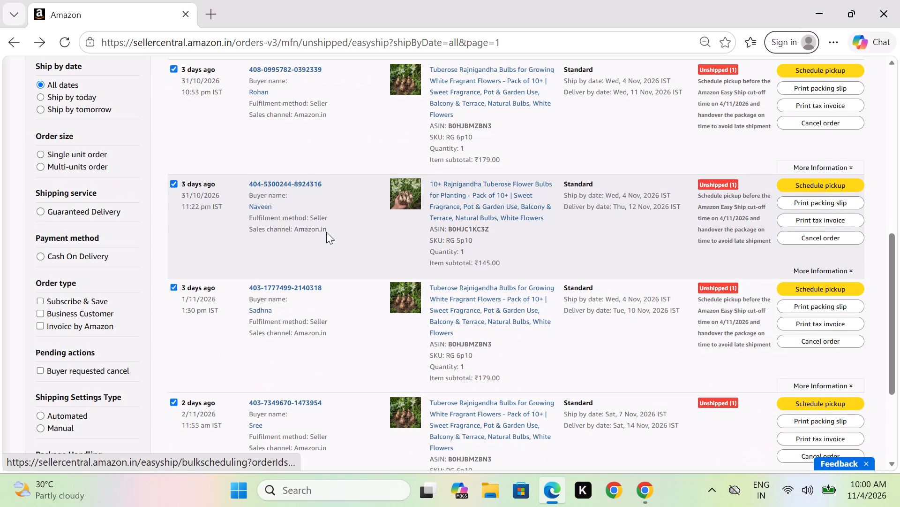
scroll(326, 231, "up", 1)
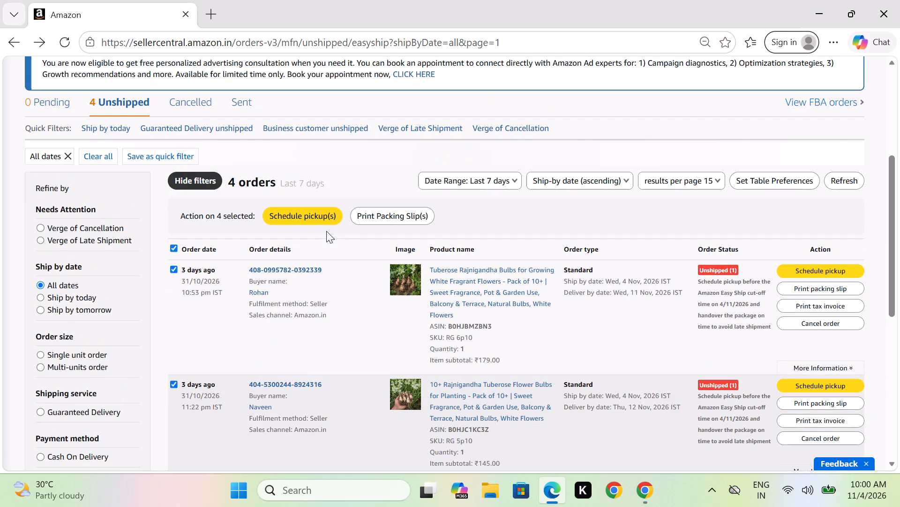
left_click(289, 224)
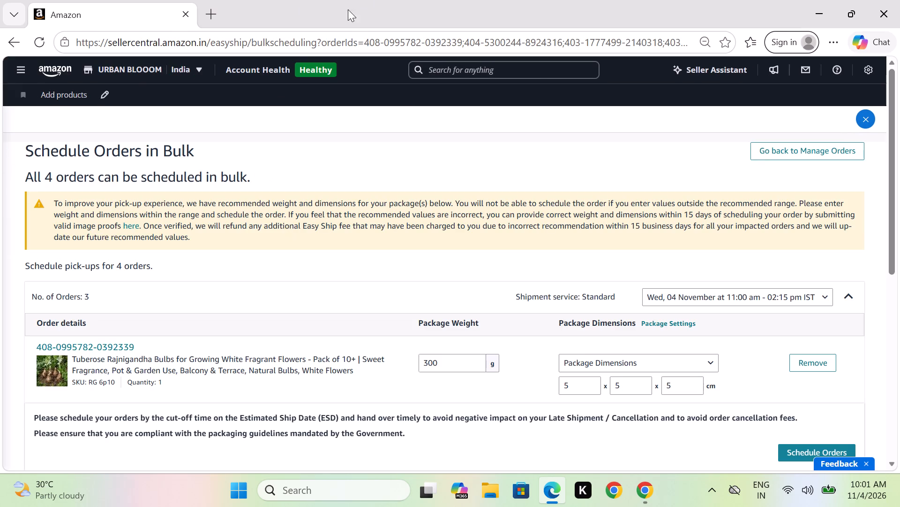
Check the pickup slots, package weights and dimensions of both order groups, and submit all four orders for scheduling.
scroll(503, 311, "down", 2)
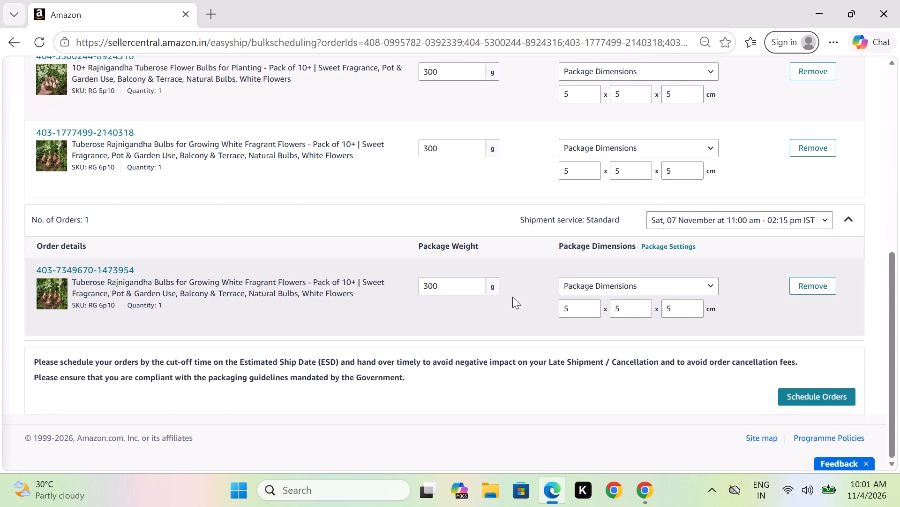
scroll(512, 297, "up", 1)
scroll(512, 296, "down", 2)
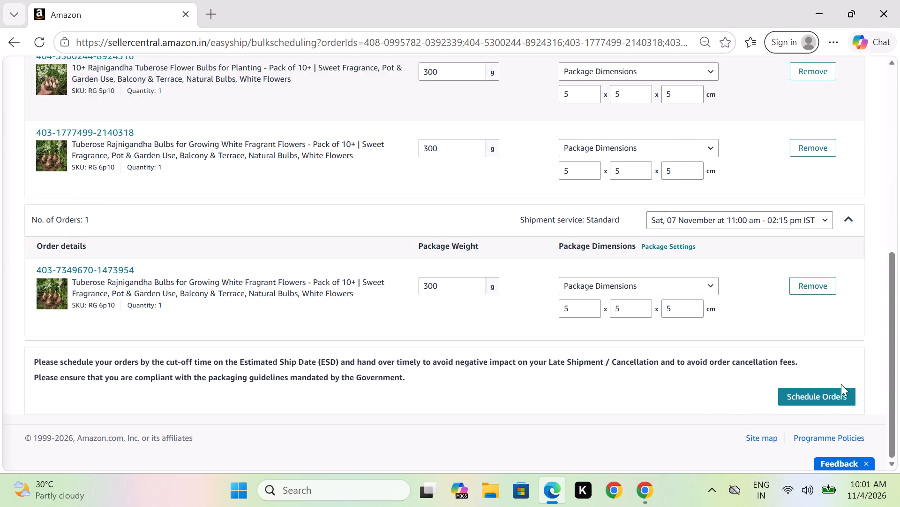
left_click(815, 395)
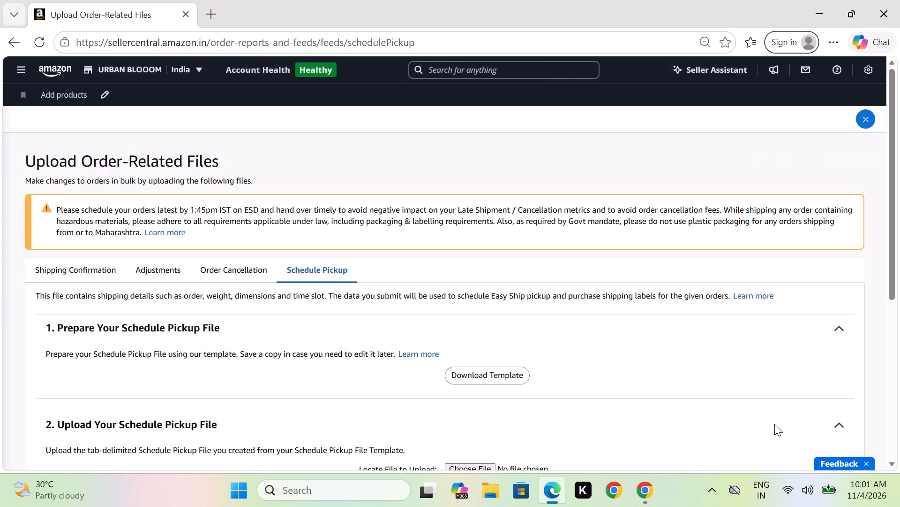
Download the shipping labels of the 02/11/26 batch from the file status history and open the PDF.
scroll(709, 277, "down", 1)
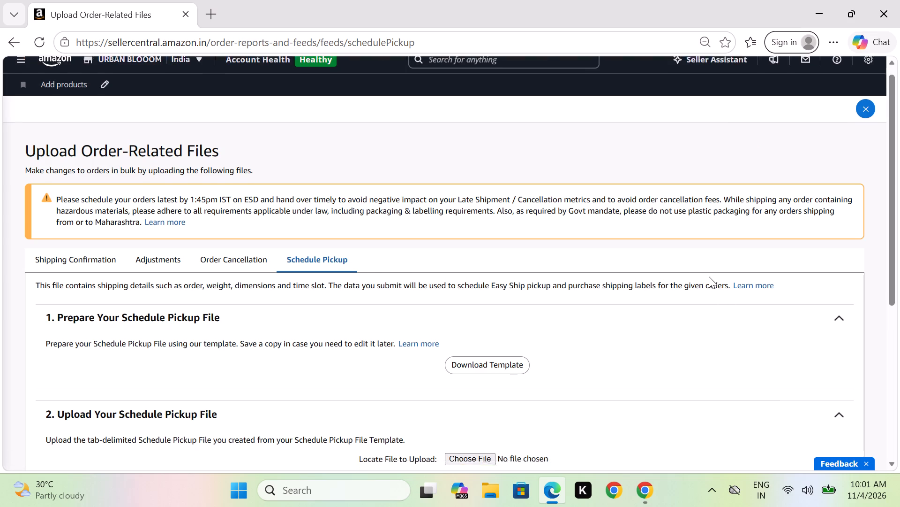
scroll(712, 273, "down", 1)
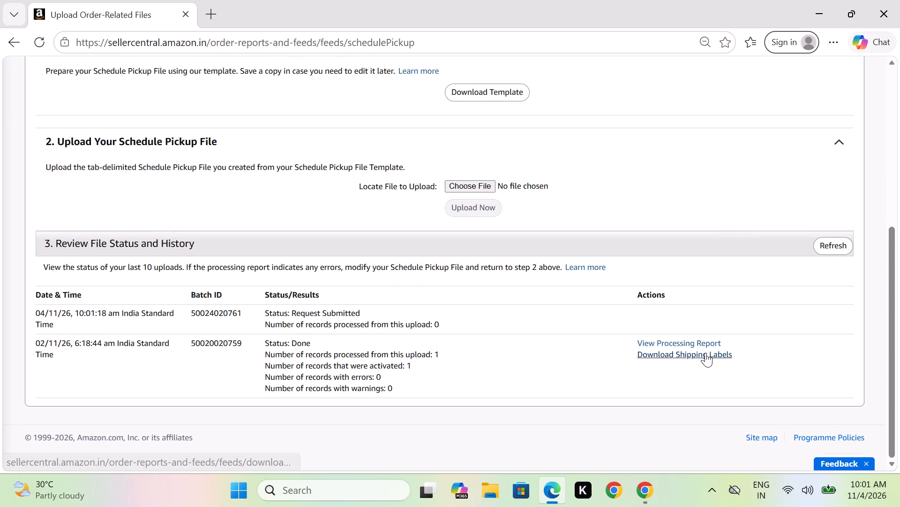
left_click(705, 353)
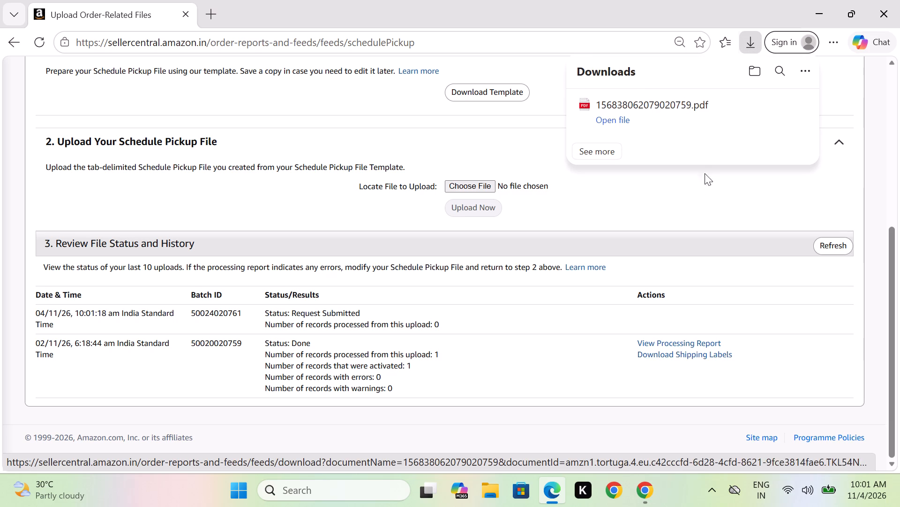
left_click(611, 123)
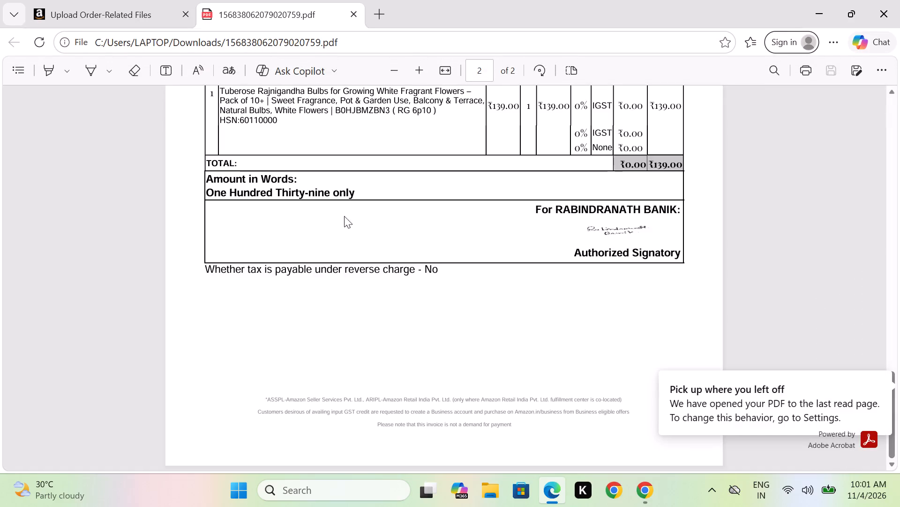
Examine both pages of the downloaded PDF, checking the shipping label and the tax invoice against the orders.
scroll(398, 311, "up", 13)
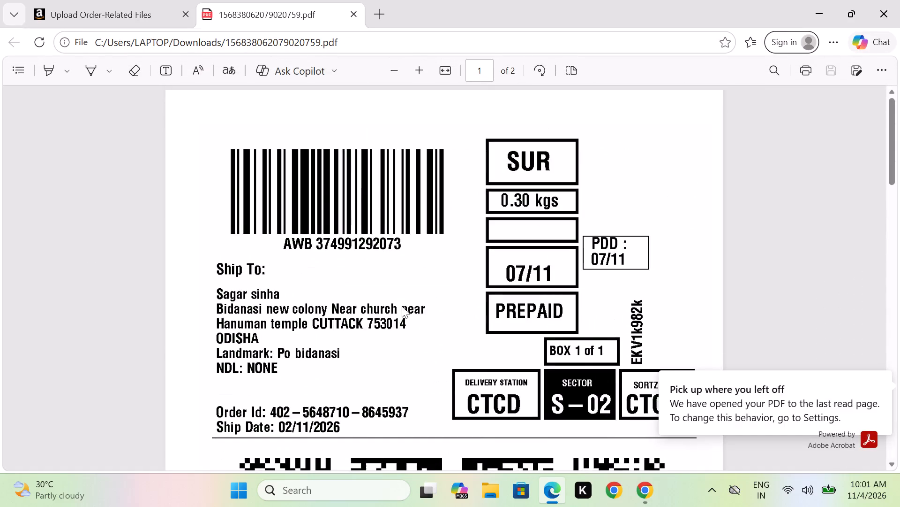
scroll(405, 301, "down", 11)
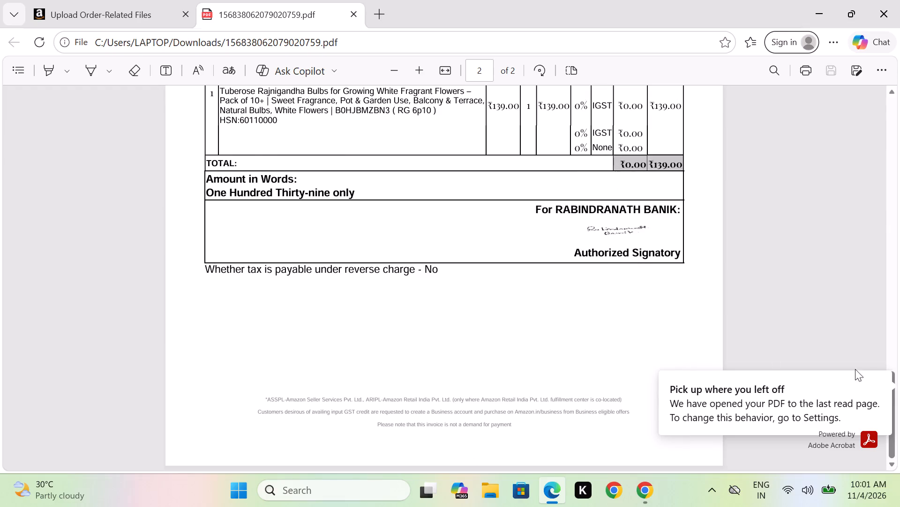
scroll(600, 339, "up", 2)
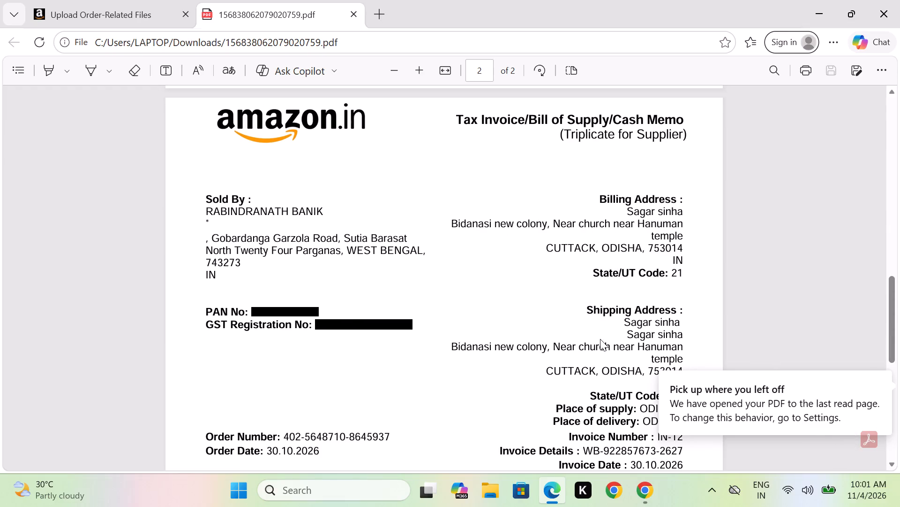
scroll(600, 339, "up", 6)
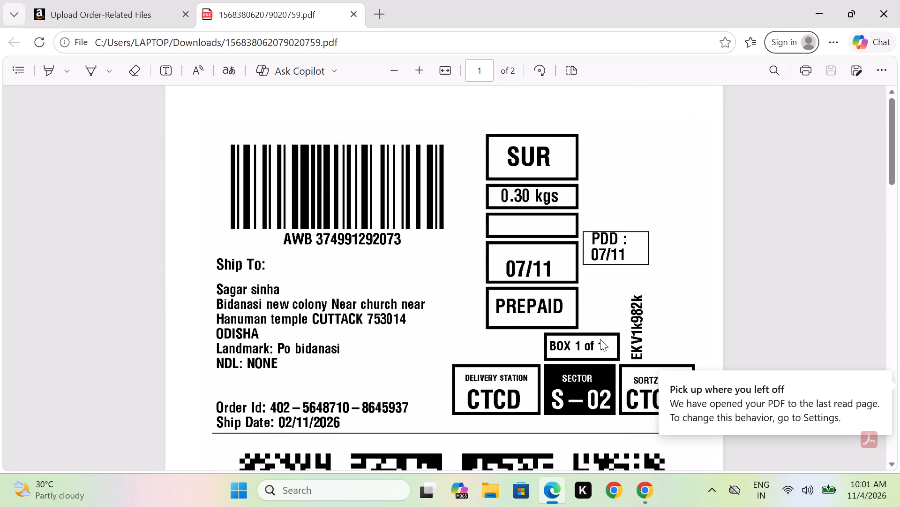
scroll(600, 339, "up", 2)
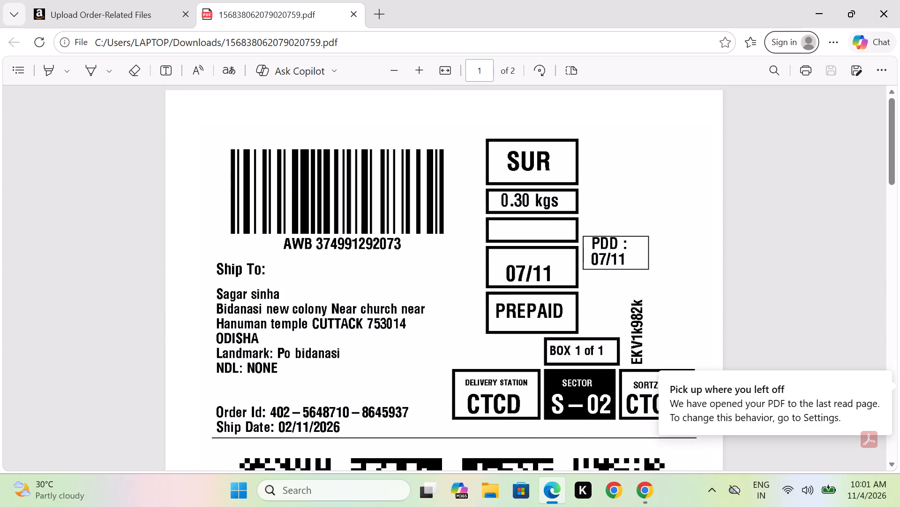
scroll(552, 174, "down", 5)
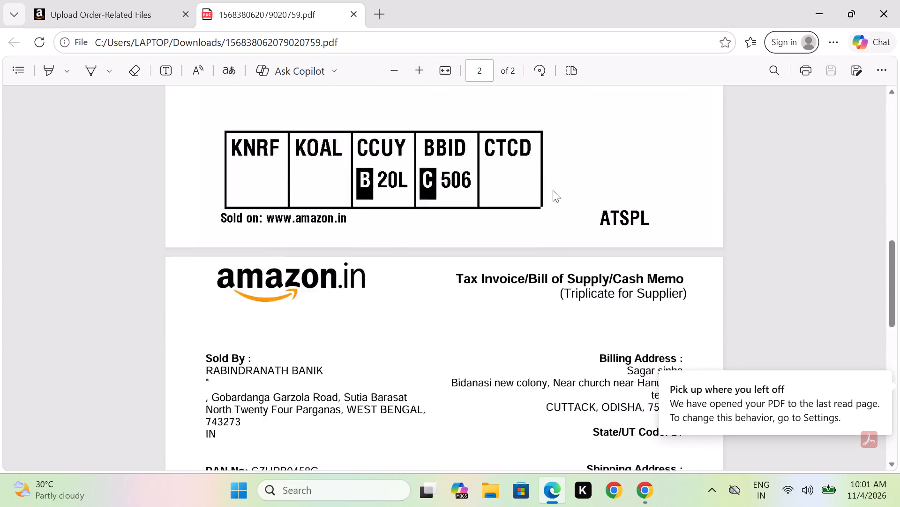
scroll(553, 190, "down", 9)
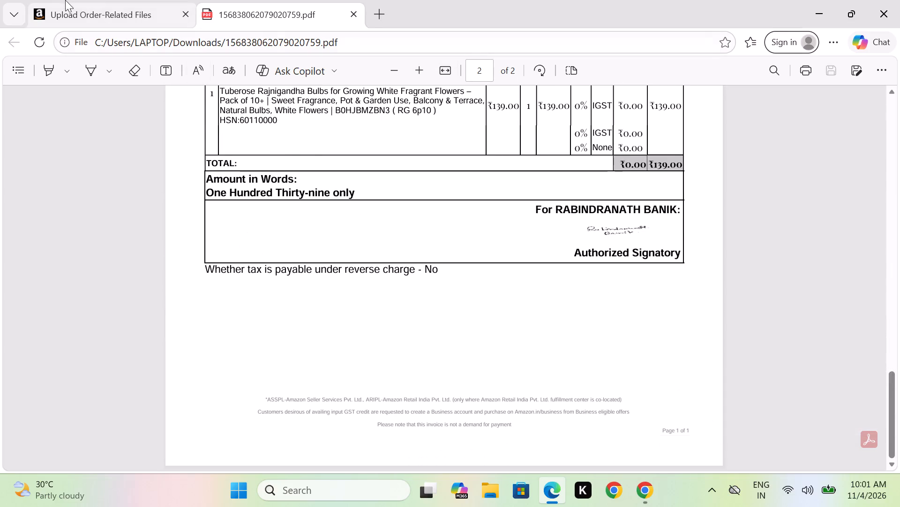
Return to the Schedule Pickup upload page and refresh the file status history to check the 04/11/26 batch.
left_click(80, 13)
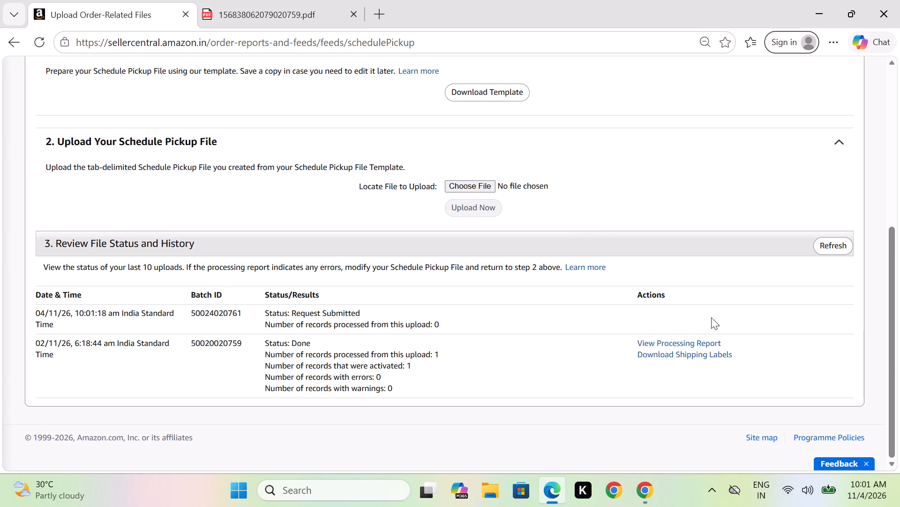
left_click(828, 245)
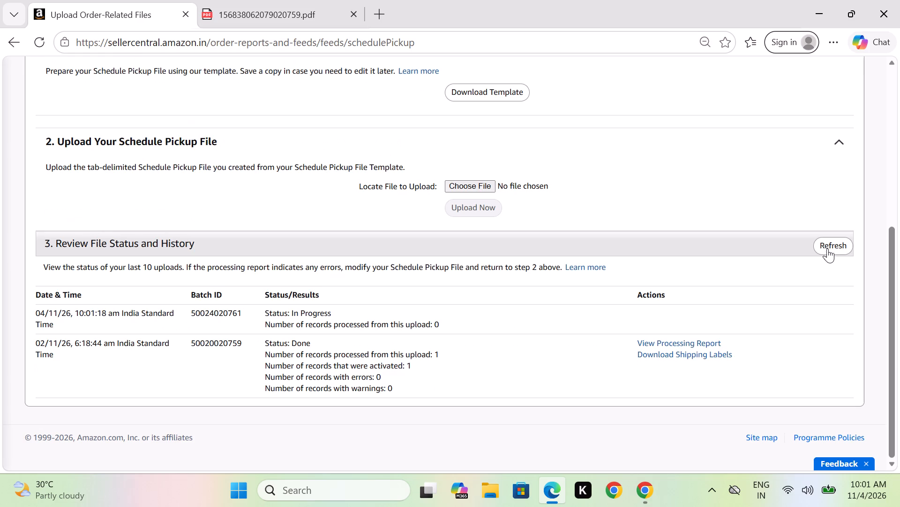
left_click(827, 244)
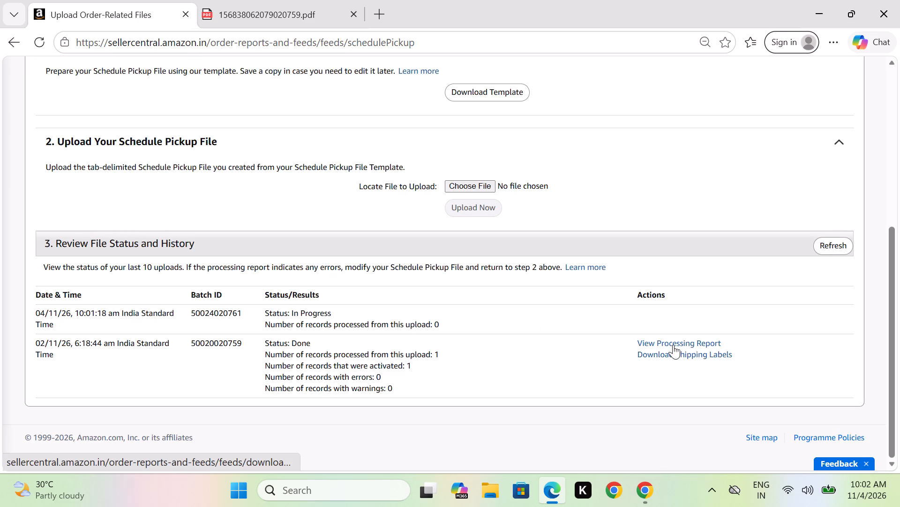
Download the 02/11/26 batch's shipping labels again and open the new PDF copy from the Downloads folder.
scroll(673, 345, "up", 2)
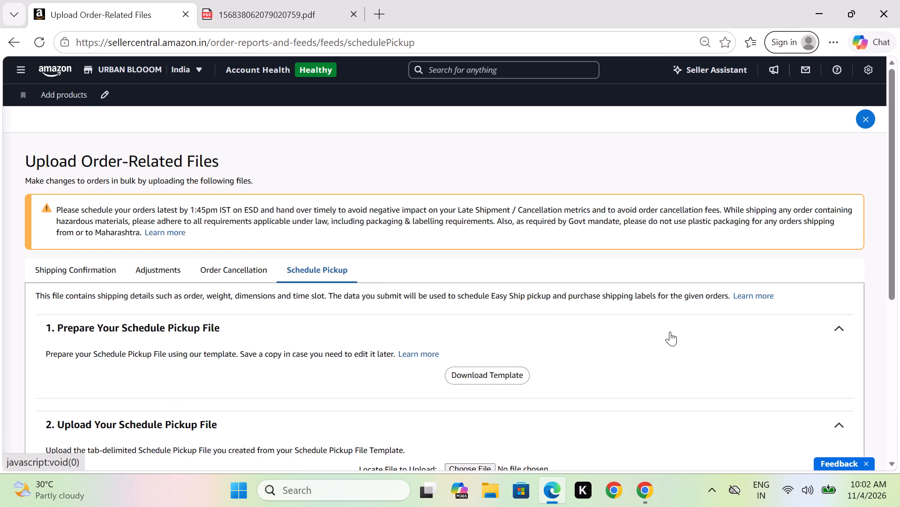
scroll(670, 329, "down", 9)
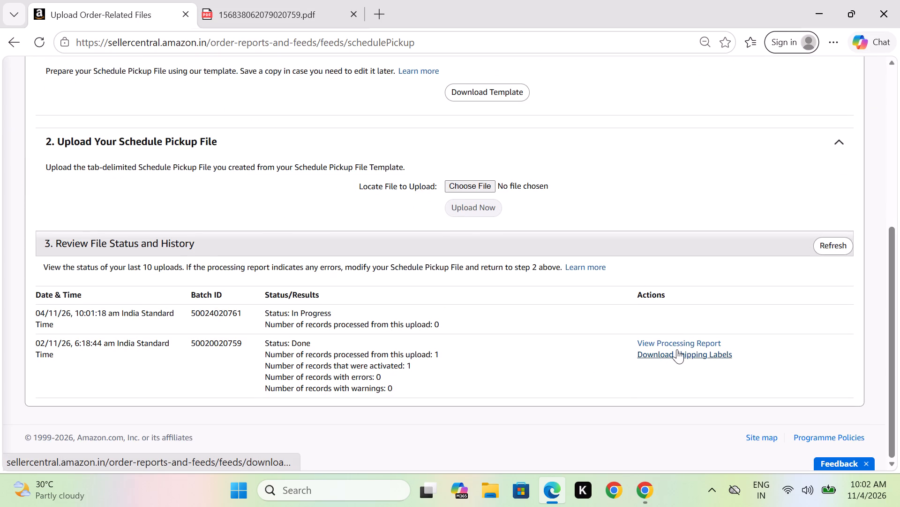
left_click(687, 358)
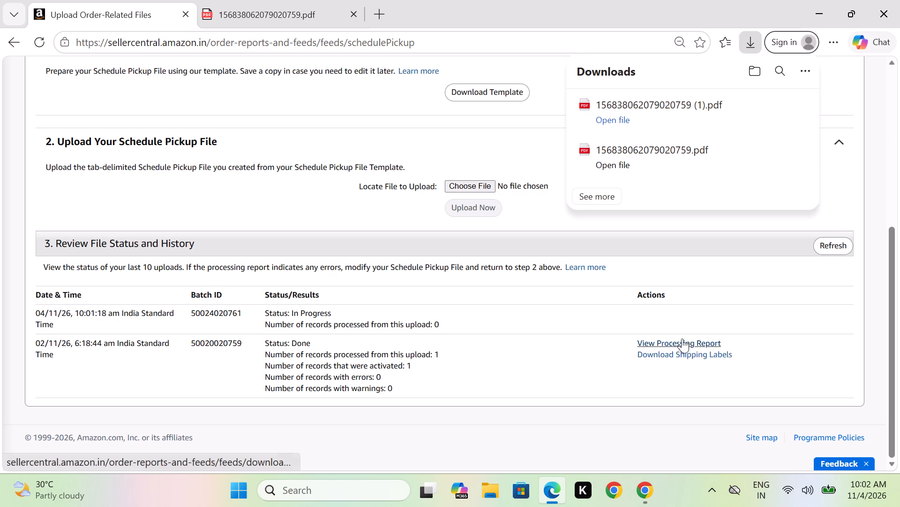
left_click(766, 110)
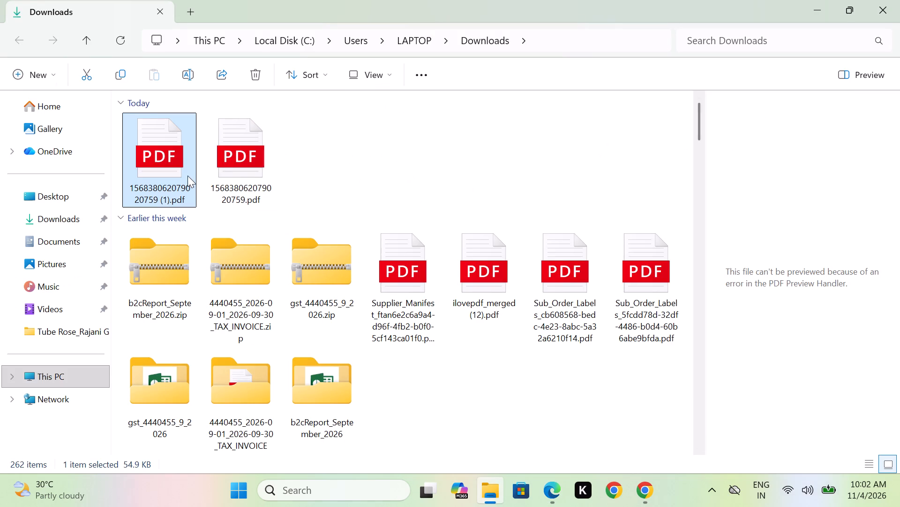
double_click(178, 164)
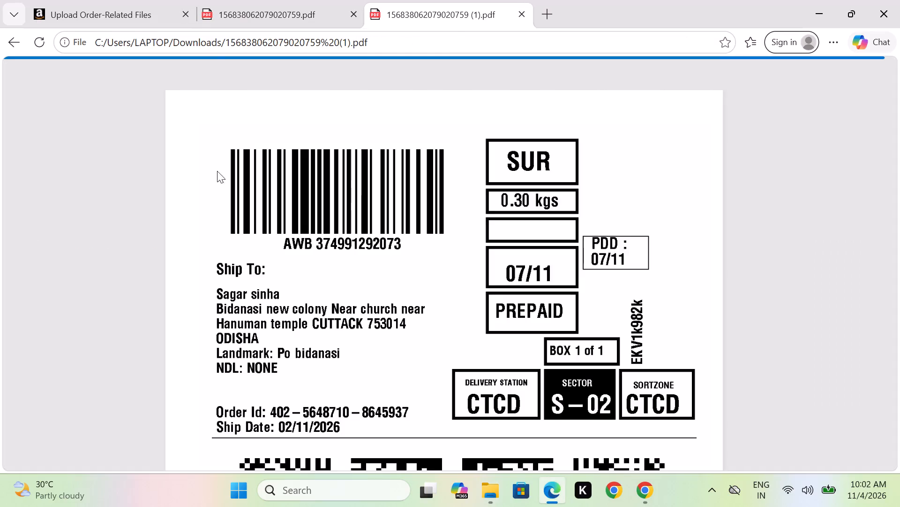
Examine the shipping label and tax invoice in the second PDF copy, dismissing the OneDrive backup reminder.
scroll(418, 235, "down", 9)
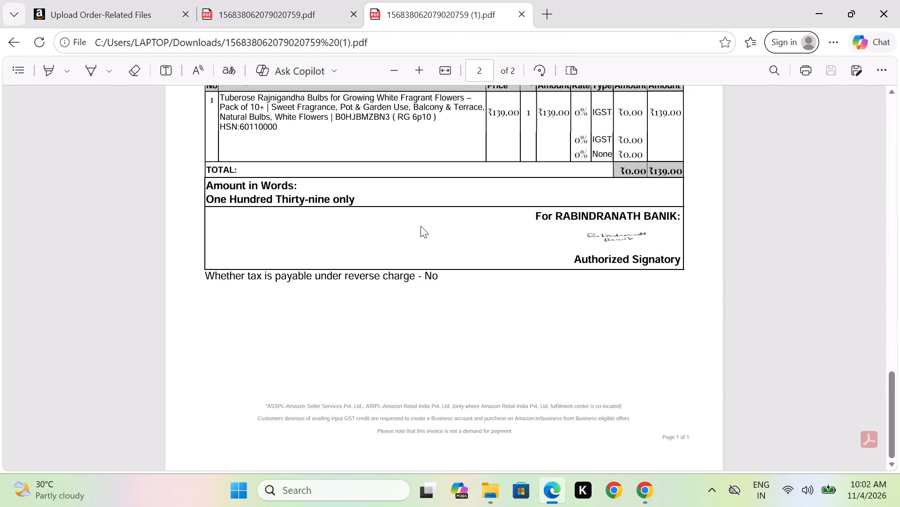
scroll(420, 226, "down", 3)
scroll(420, 225, "up", 1)
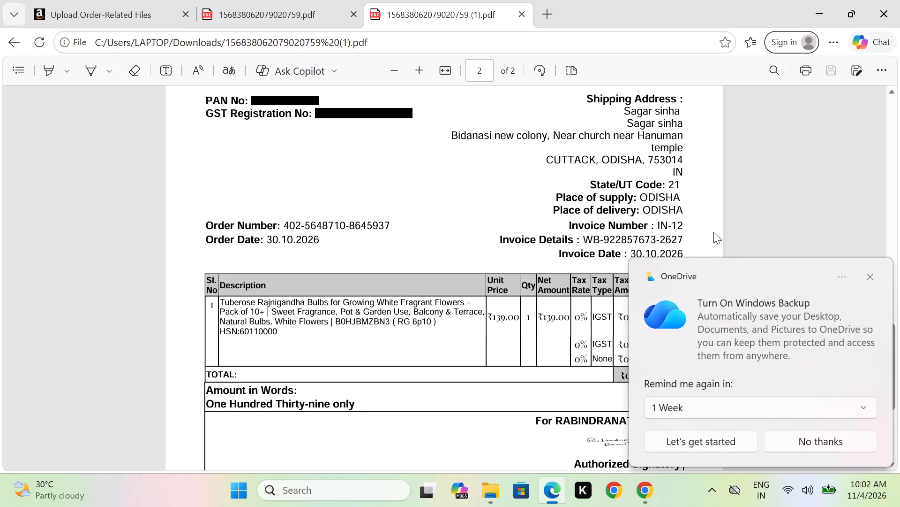
left_click(874, 271)
scroll(742, 292, "up", 2)
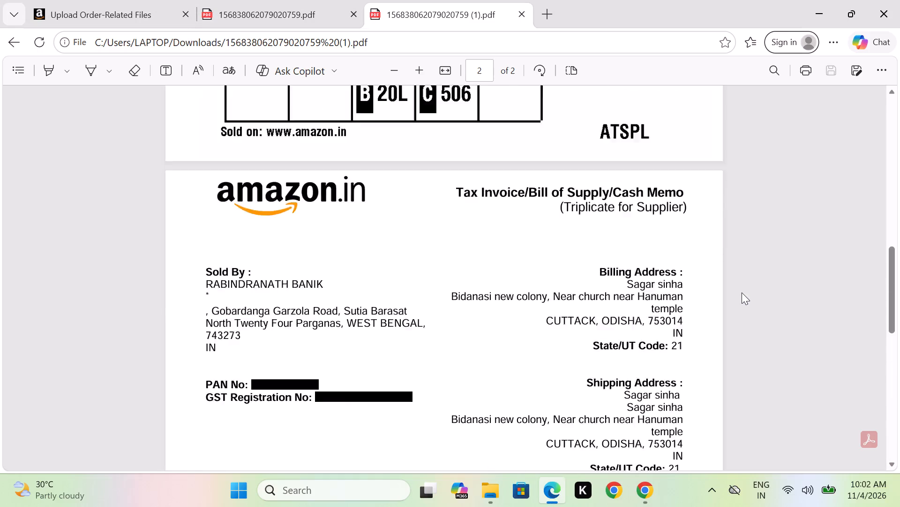
scroll(742, 292, "up", 3)
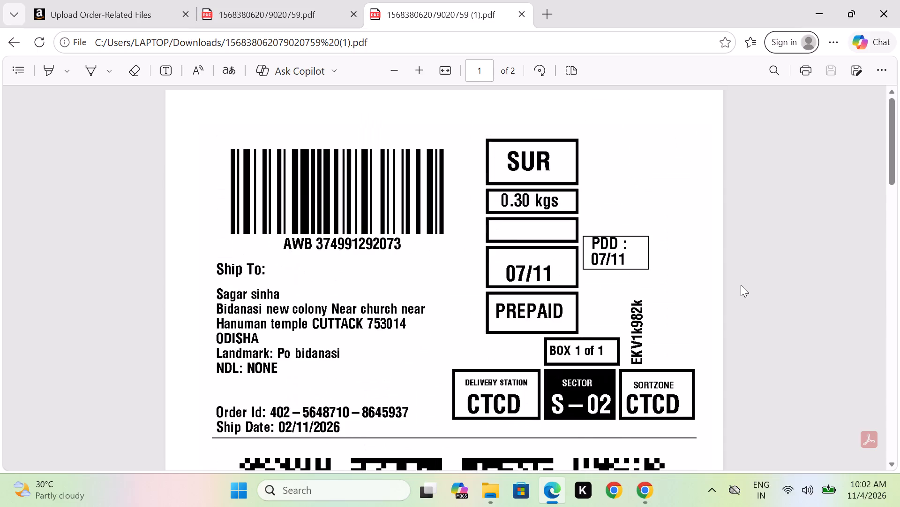
Close both open label PDFs and return to the Schedule Pickup upload page.
scroll(741, 284, "up", 4)
left_click(517, 13)
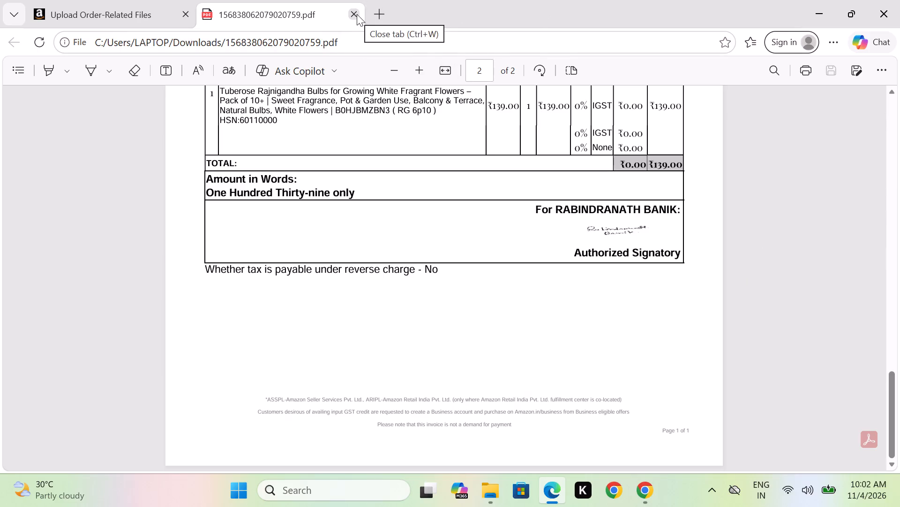
left_click(344, 17)
left_click(351, 13)
scroll(557, 319, "down", 1)
scroll(557, 319, "up", 4)
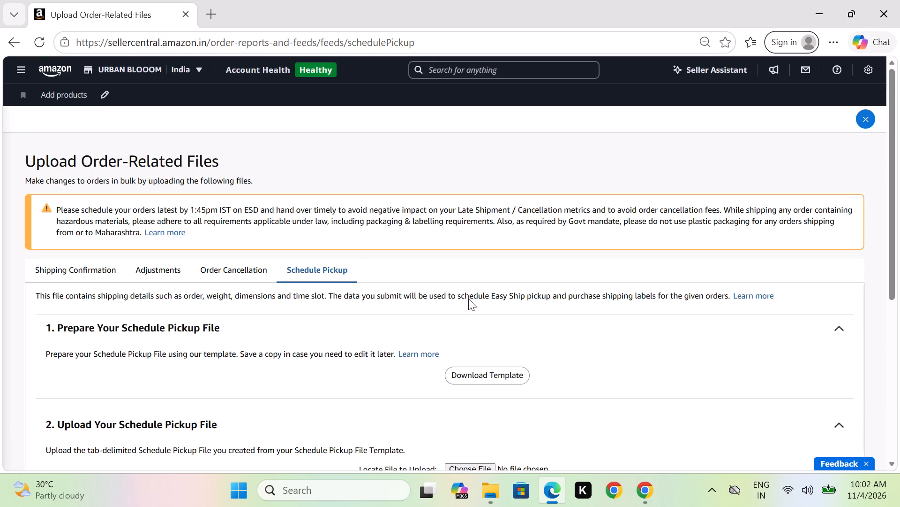
Look through the Order Cancellation, Adjustments and Shipping Confirmation upload pages.
left_click(243, 261)
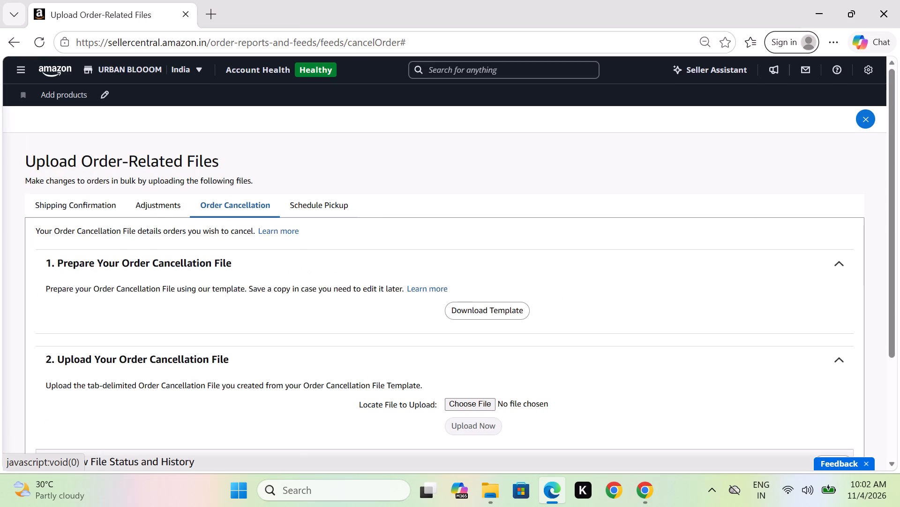
left_click(142, 199)
left_click(96, 199)
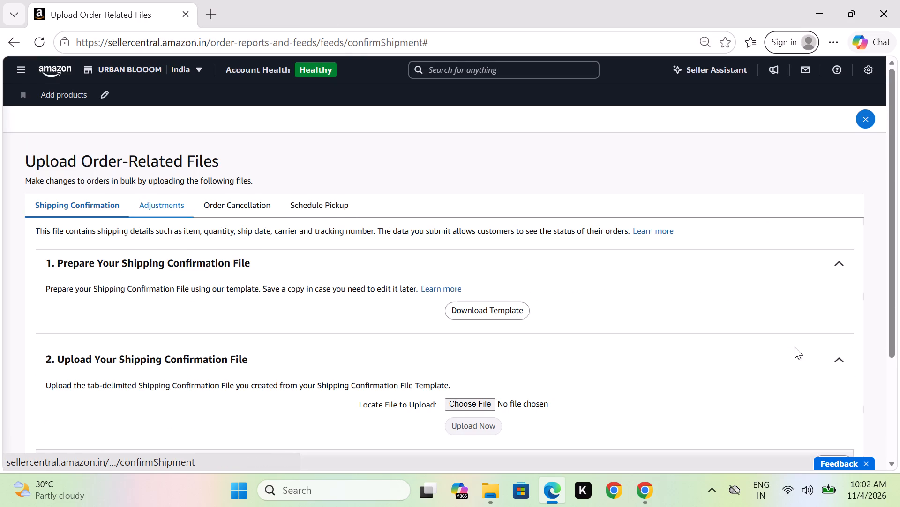
scroll(818, 352, "down", 2)
scroll(708, 336, "up", 4)
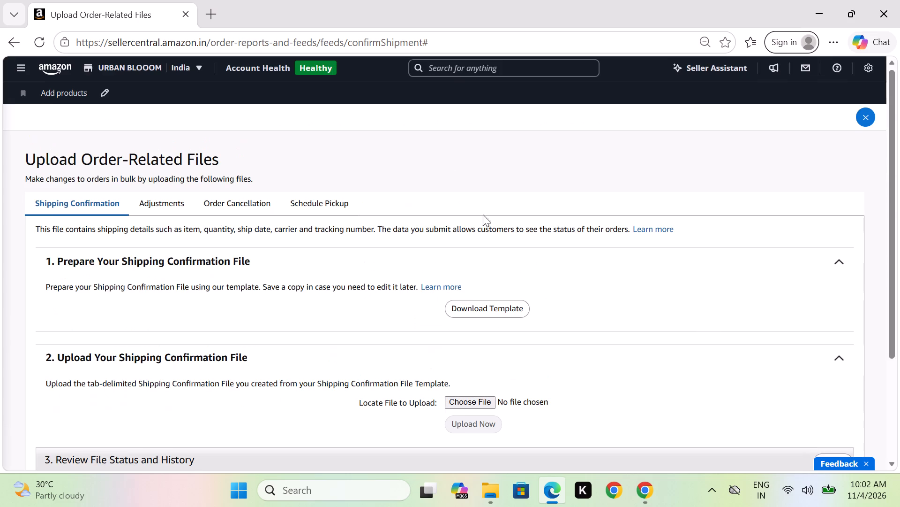
Return to Manage Orders and view the sent Easy Ship orders waiting for pickup, dismissing the Bulk Label Printing message.
double_click(16, 39)
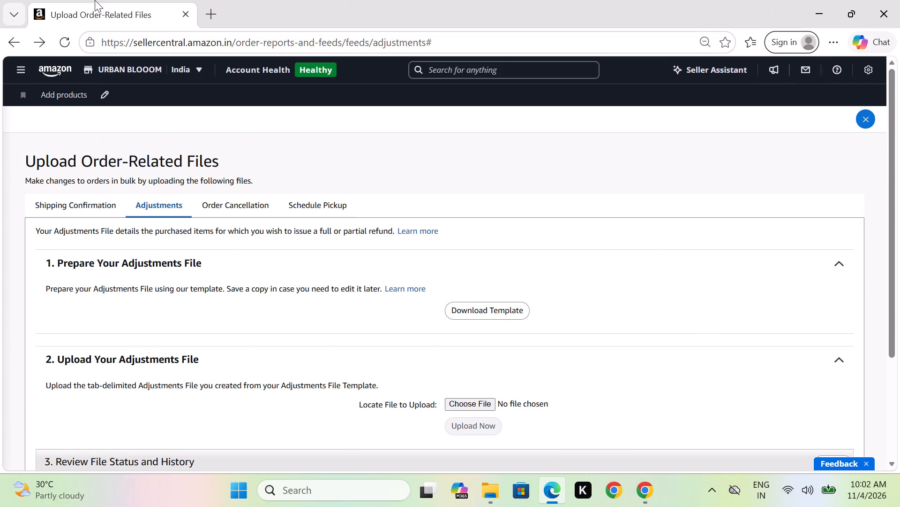
left_click(18, 44)
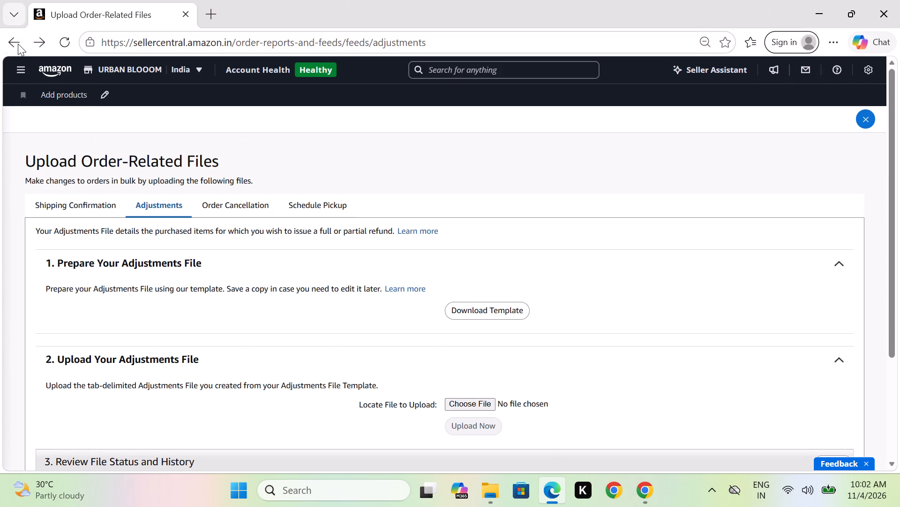
left_click(12, 43)
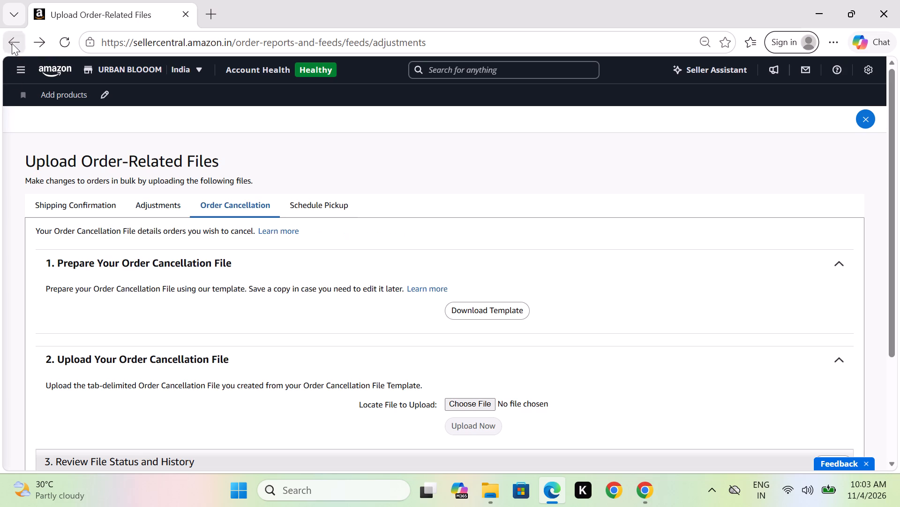
double_click(12, 43)
left_click(12, 43)
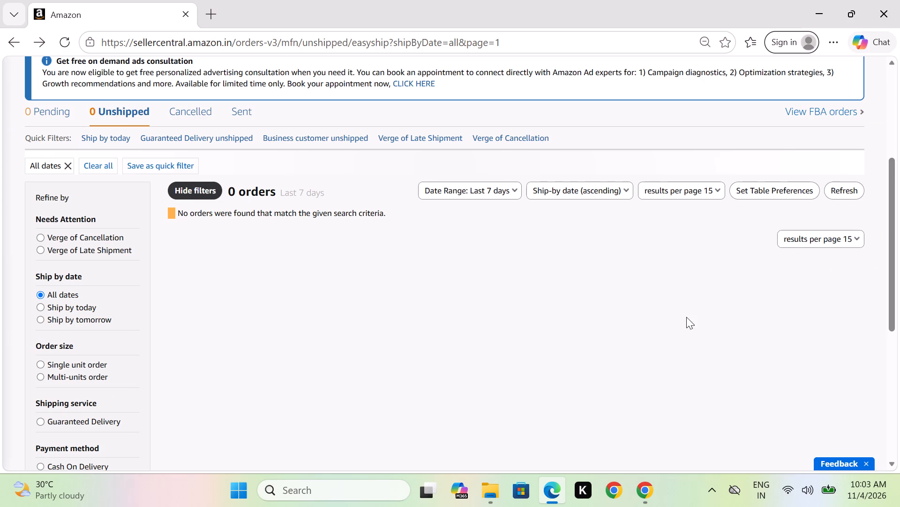
scroll(228, 277, "up", 2)
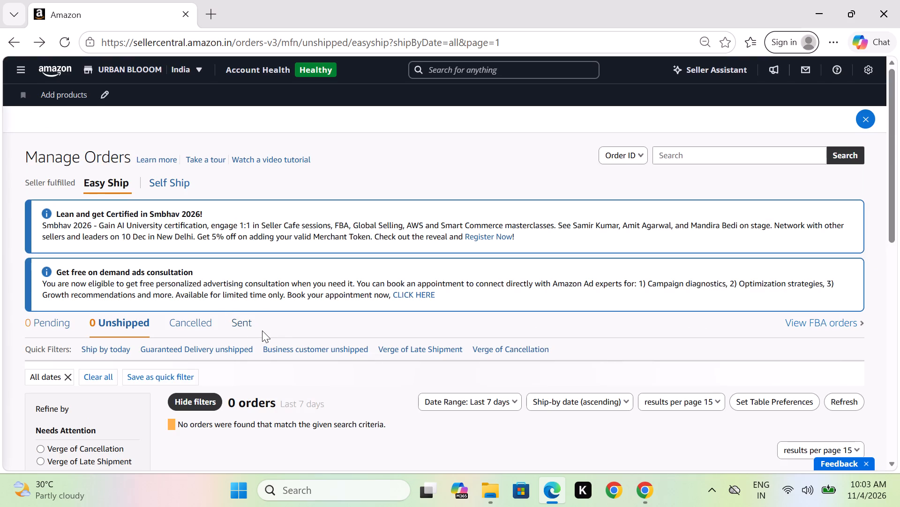
left_click(250, 321)
scroll(531, 260, "down", 2)
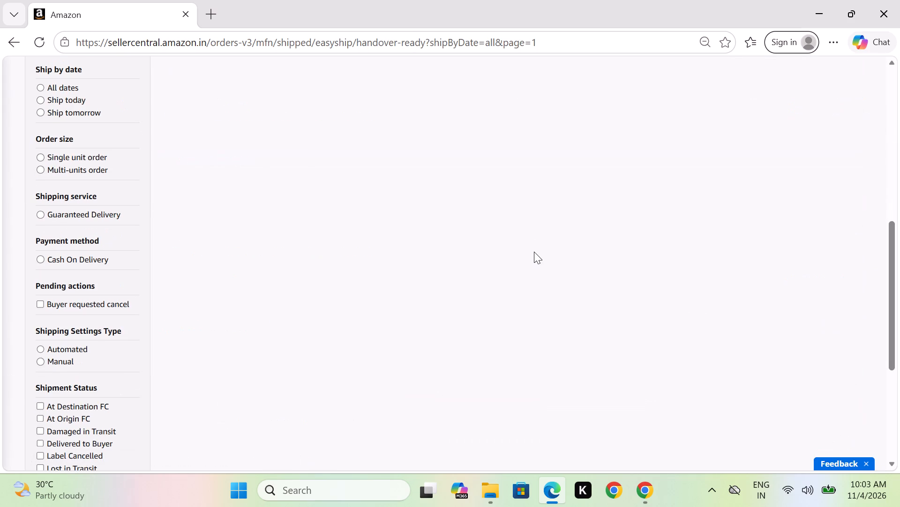
scroll(536, 249, "up", 1)
scroll(536, 249, "down", 2)
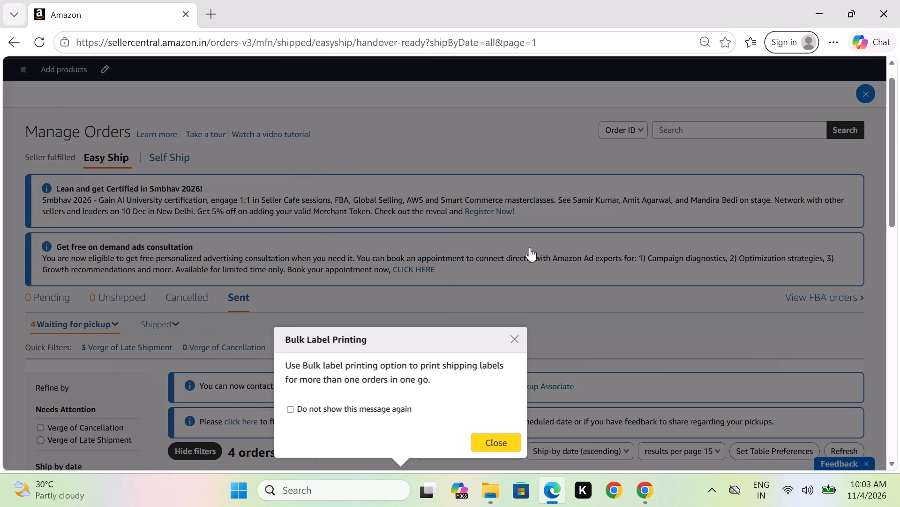
left_click(516, 336)
scroll(519, 333, "down", 2)
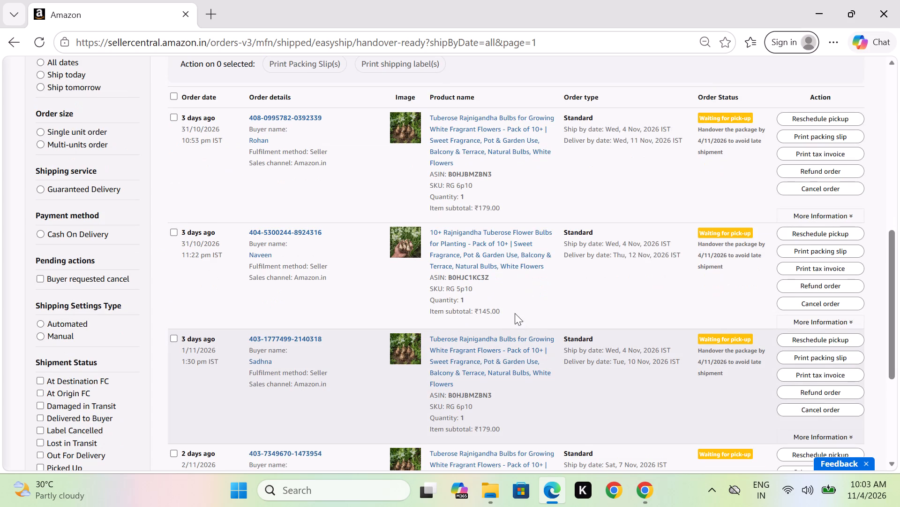
Select all orders waiting for pickup and request their shipping labels in bulk.
left_click(171, 98)
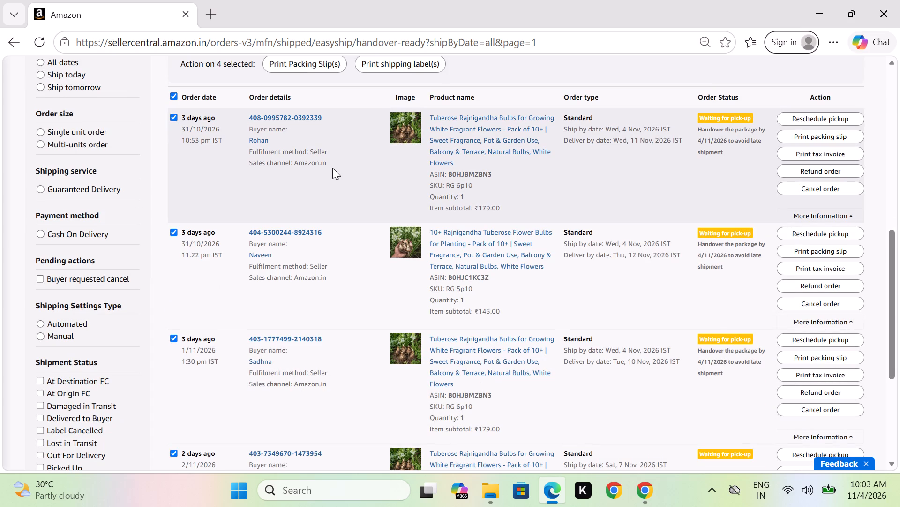
scroll(344, 166, "up", 1)
scroll(454, 182, "down", 3)
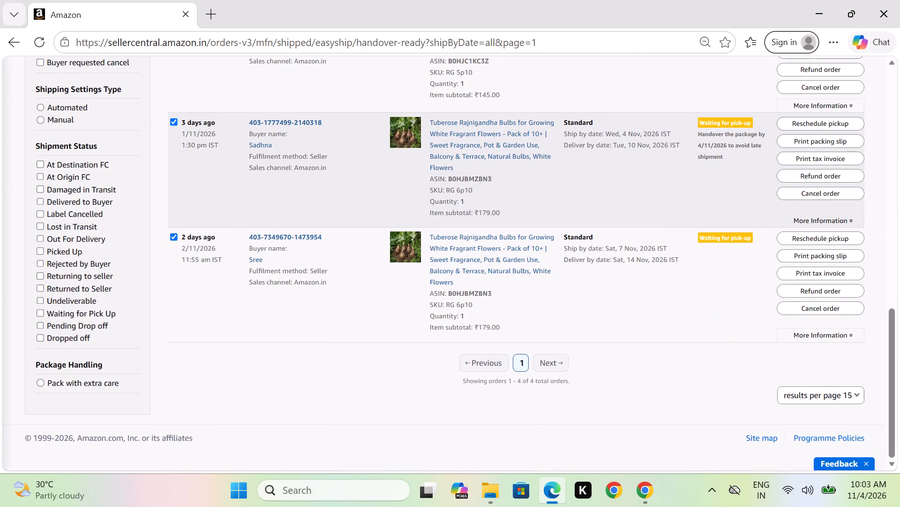
scroll(451, 182, "up", 2)
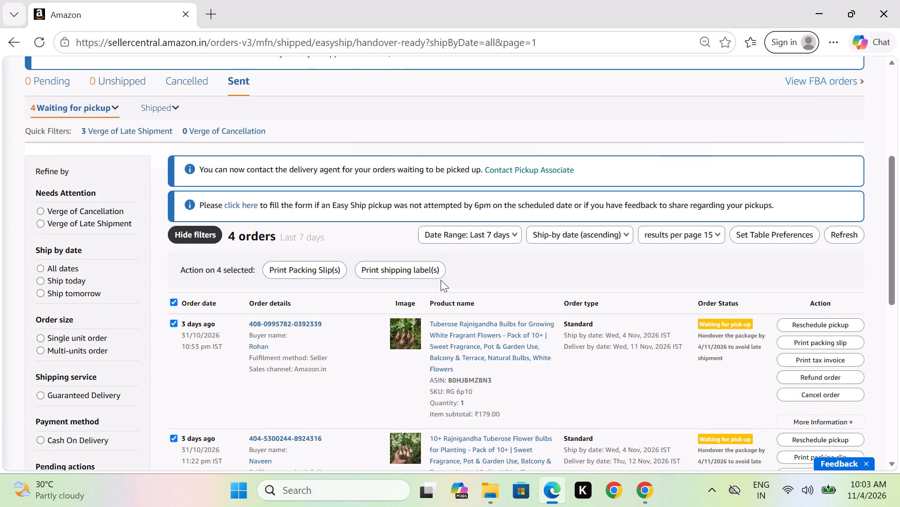
left_click(414, 265)
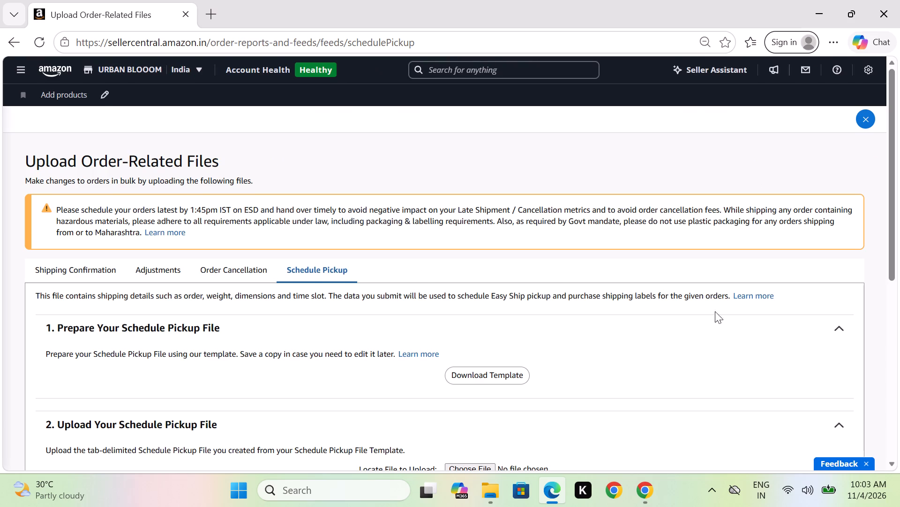
Refresh the file status history to check the 04/11/26, 10:03:22 am batch.
scroll(701, 320, "down", 2)
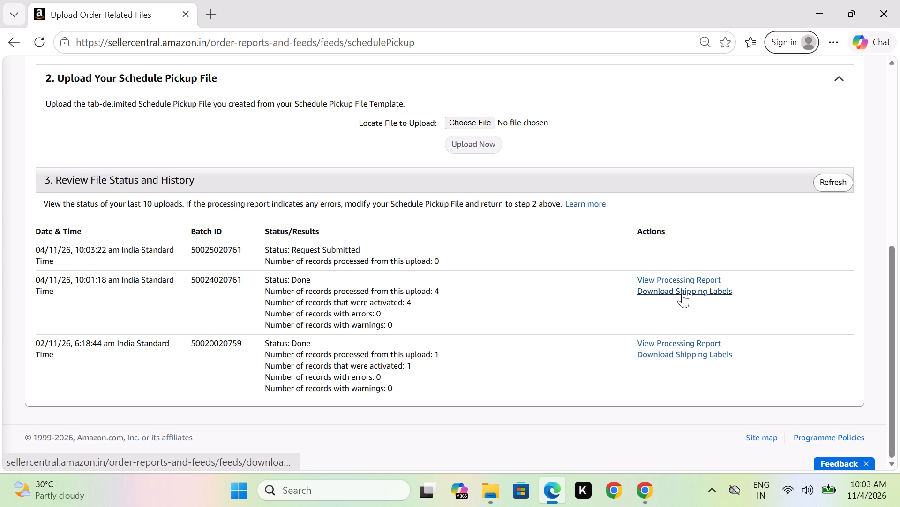
left_click(831, 185)
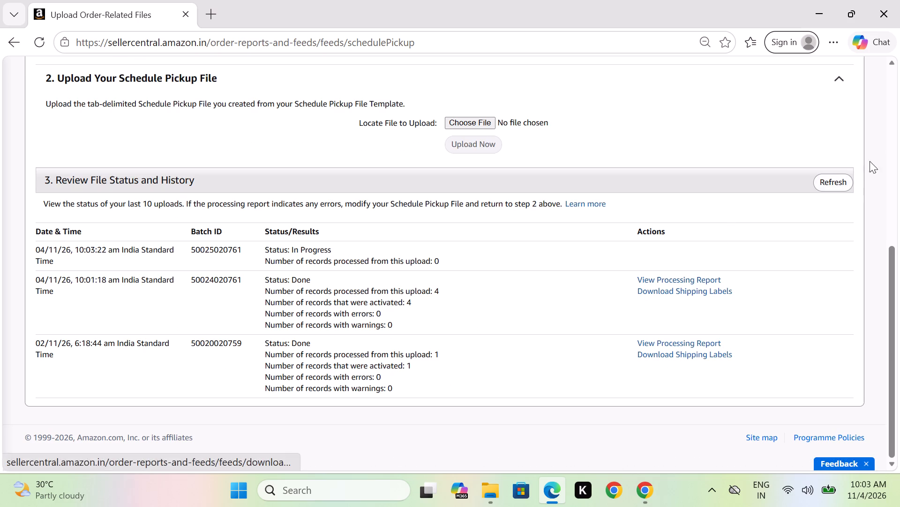
left_click(834, 176)
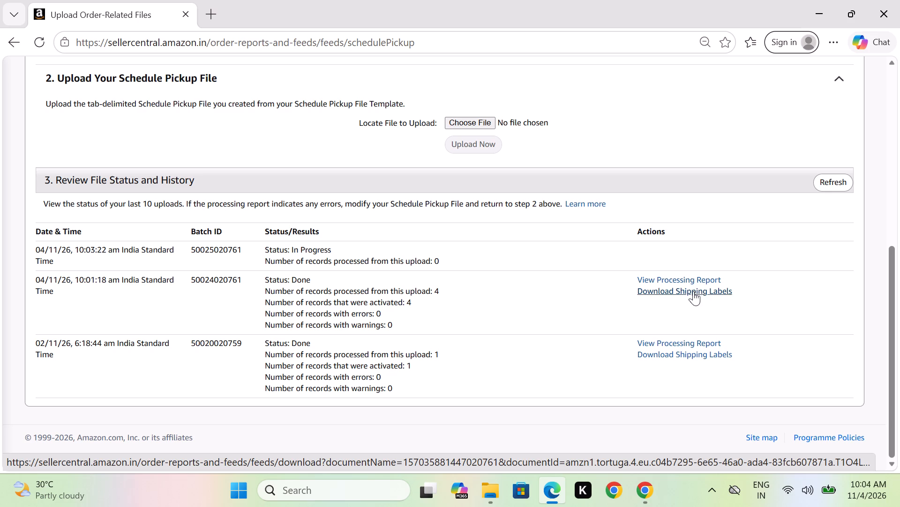
Download the shipping labels of the 04/11/26, 10:01:18 am batch, open the PDF and examine its labels and invoices.
left_click(667, 291)
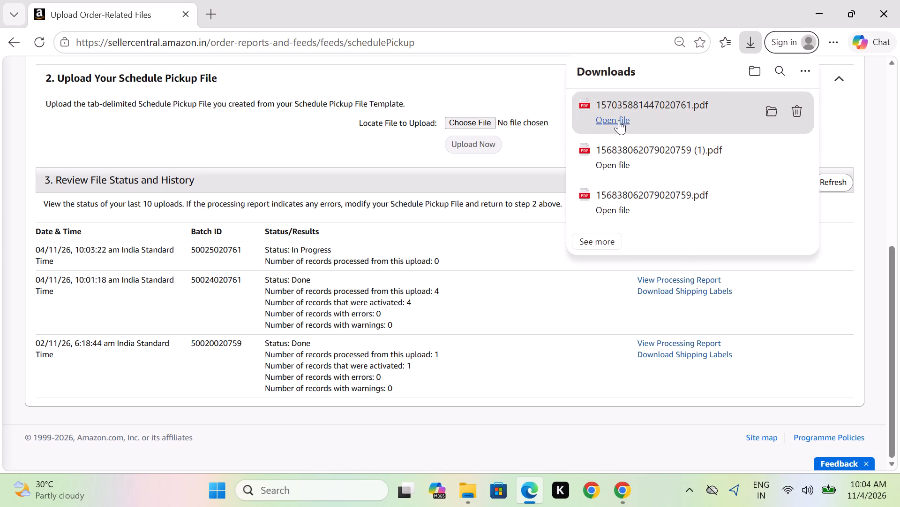
left_click(616, 120)
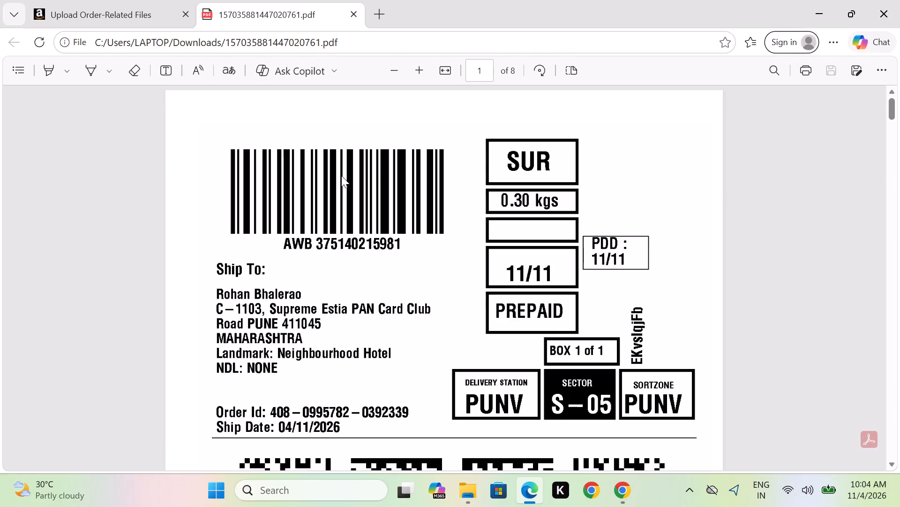
scroll(515, 172, "down", 5)
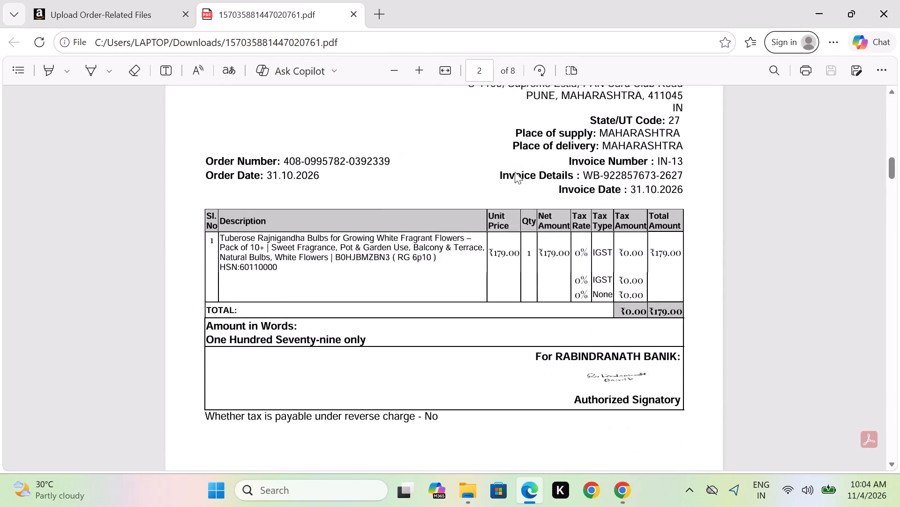
scroll(515, 172, "down", 20)
scroll(515, 172, "down", 2)
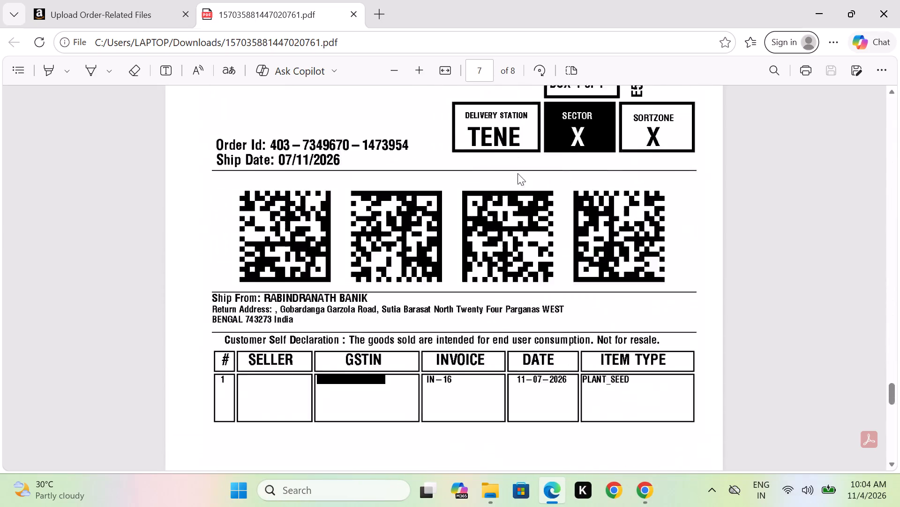
scroll(517, 173, "down", 10)
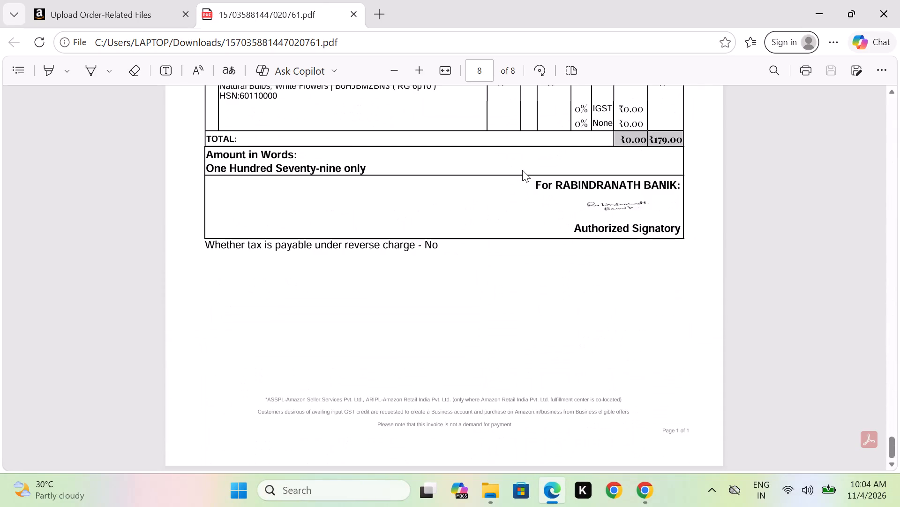
Switch to File Explorer and delete 156838062079020759.pdf and 157035881447020761.pdf from the Downloads folder.
left_click(826, 4)
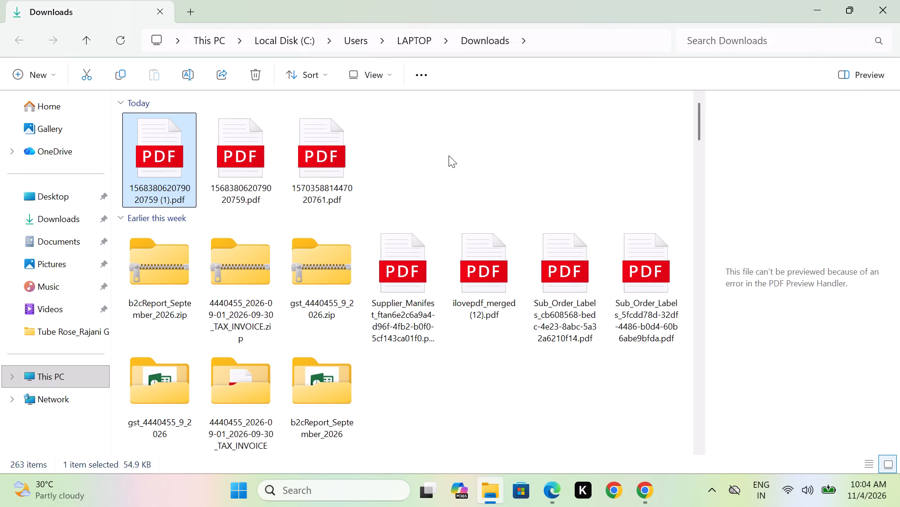
left_click_drag(449, 155, 240, 157)
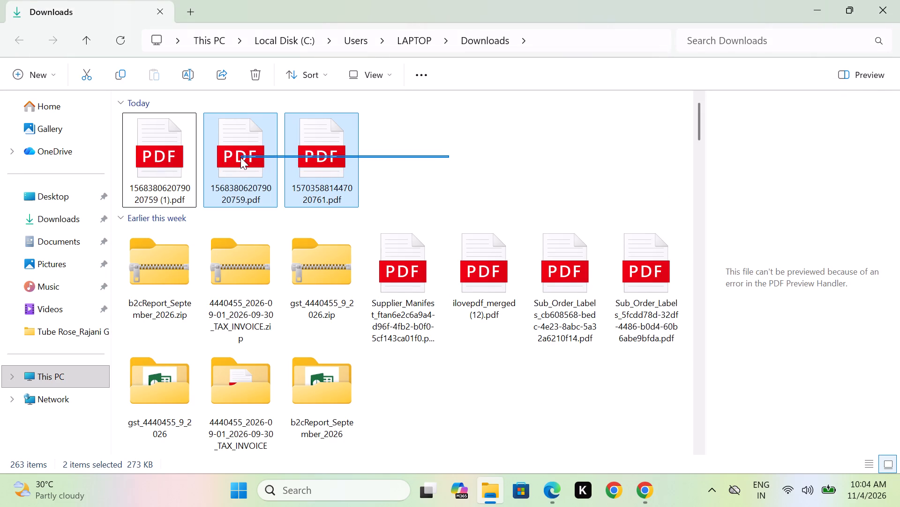
left_click_drag(240, 157, 240, 152)
key("Delete")
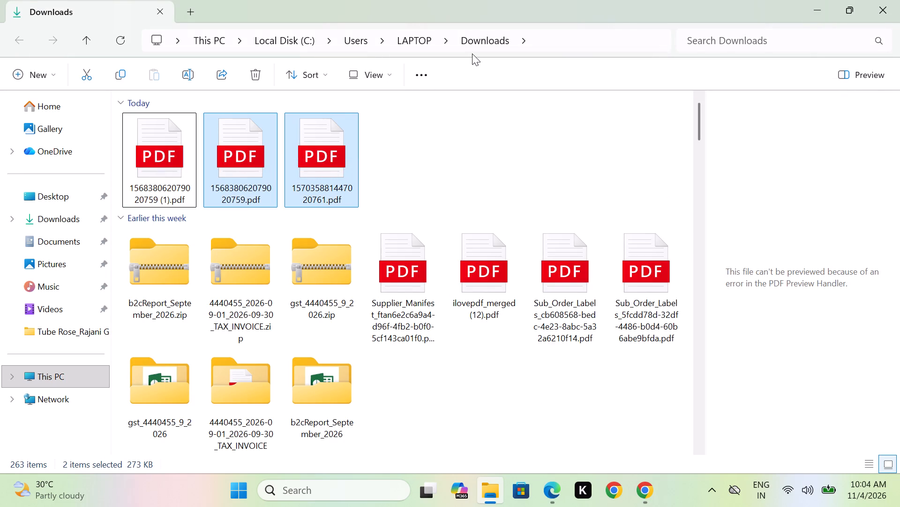
double_click(157, 140)
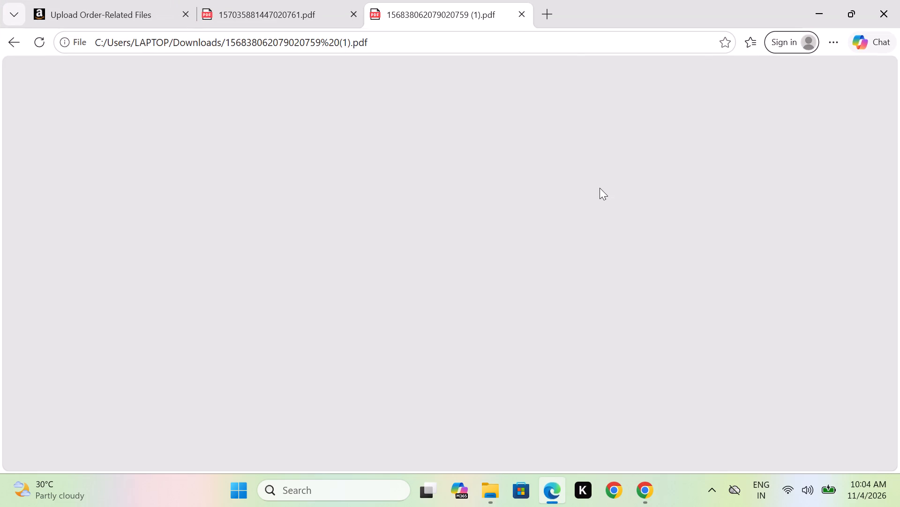
scroll(607, 213, "down", 13)
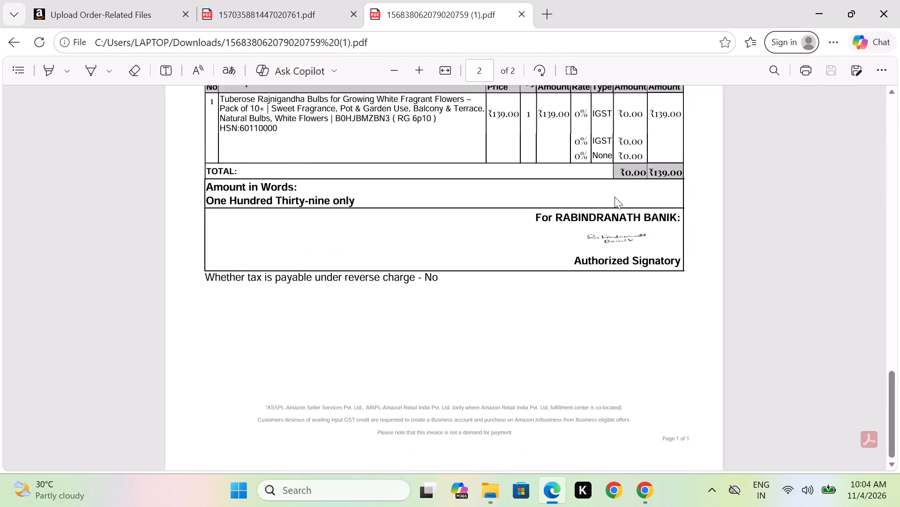
scroll(615, 197, "down", 1)
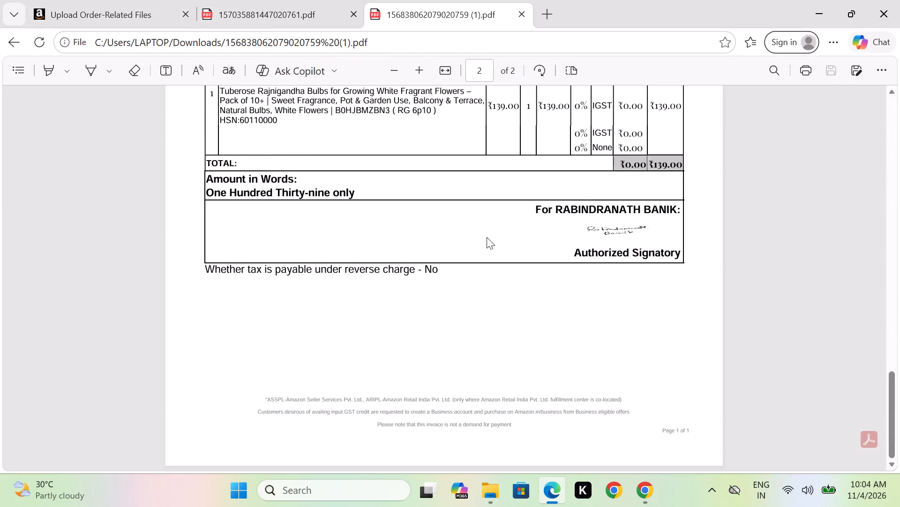
left_click(488, 492)
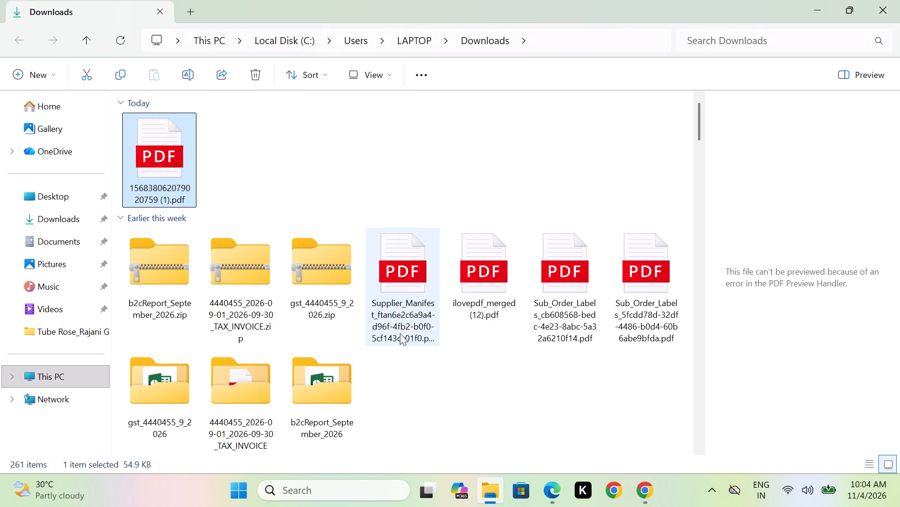
key("Delete")
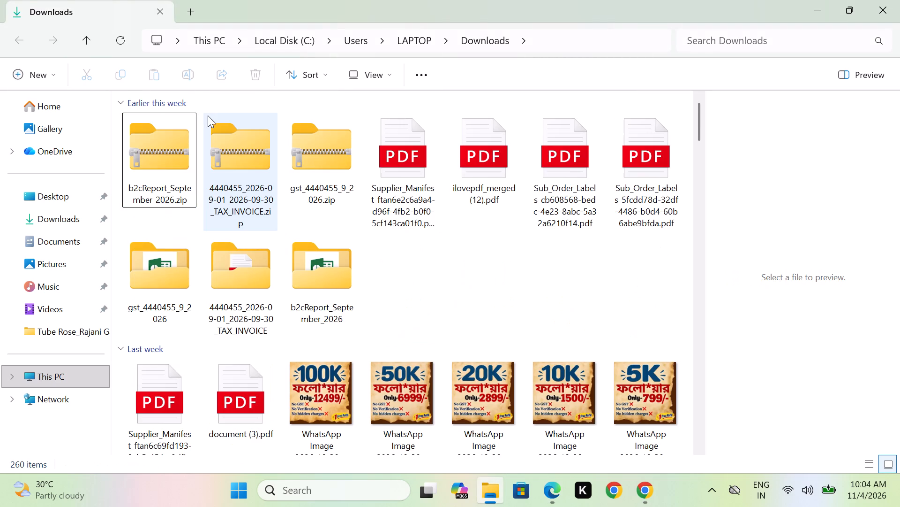
left_click(638, 492)
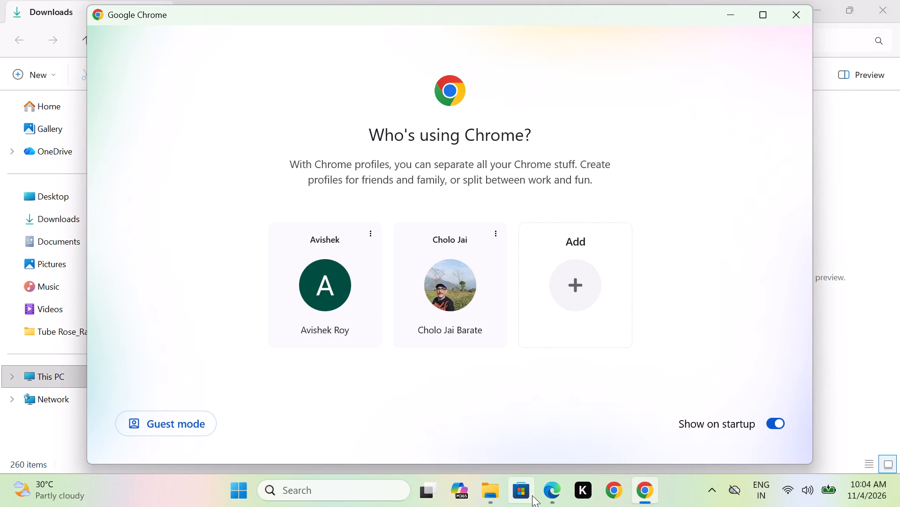
left_click(548, 498)
scroll(705, 233, "up", 4)
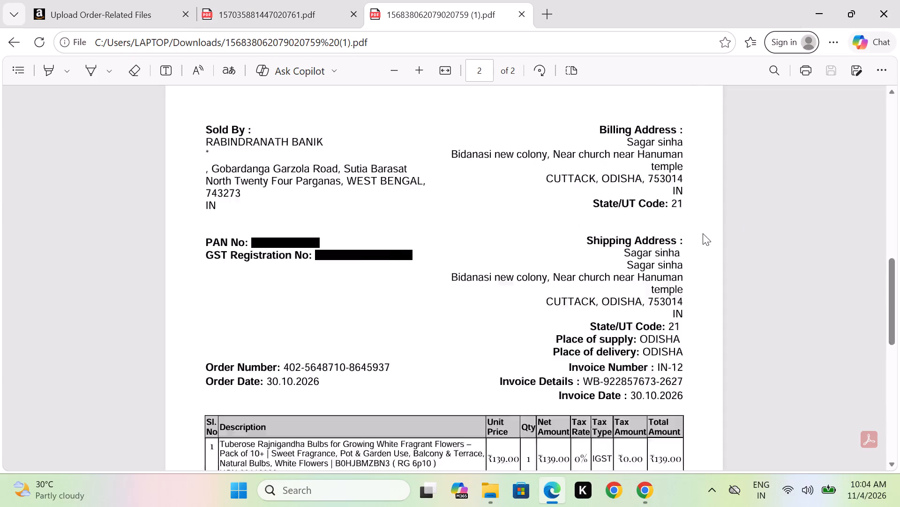
scroll(703, 233, "up", 13)
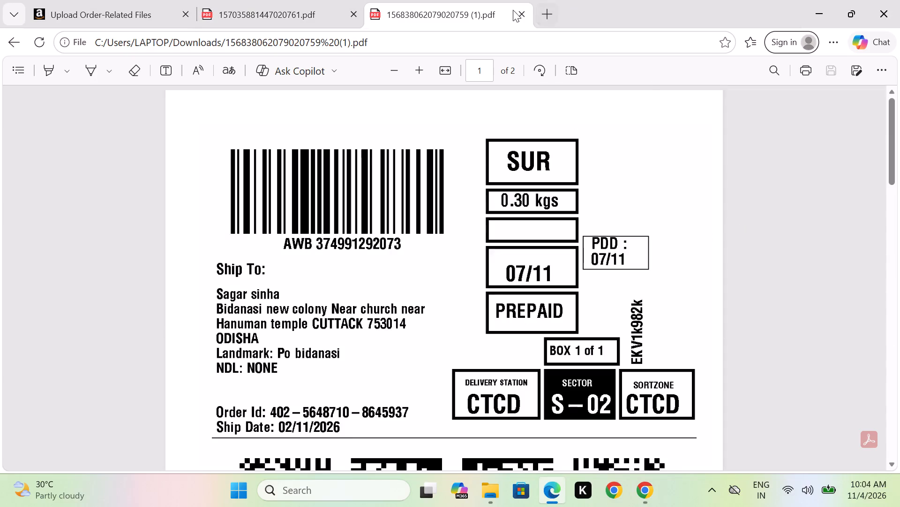
left_click(518, 10)
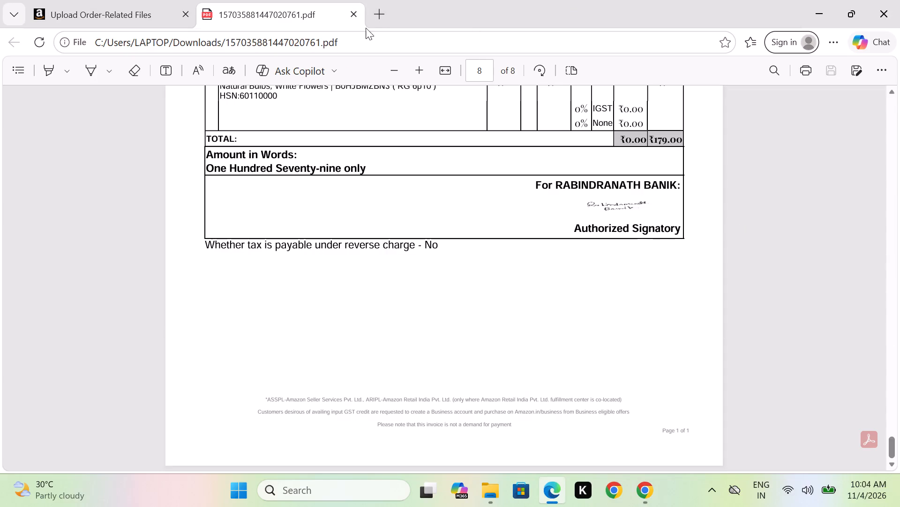
scroll(564, 244, "up", 1)
scroll(616, 237, "up", 6)
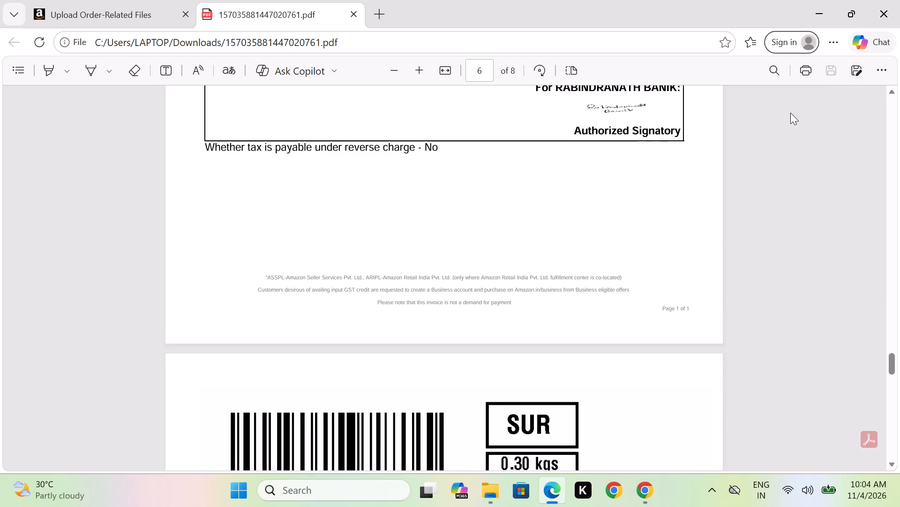
left_click(853, 70)
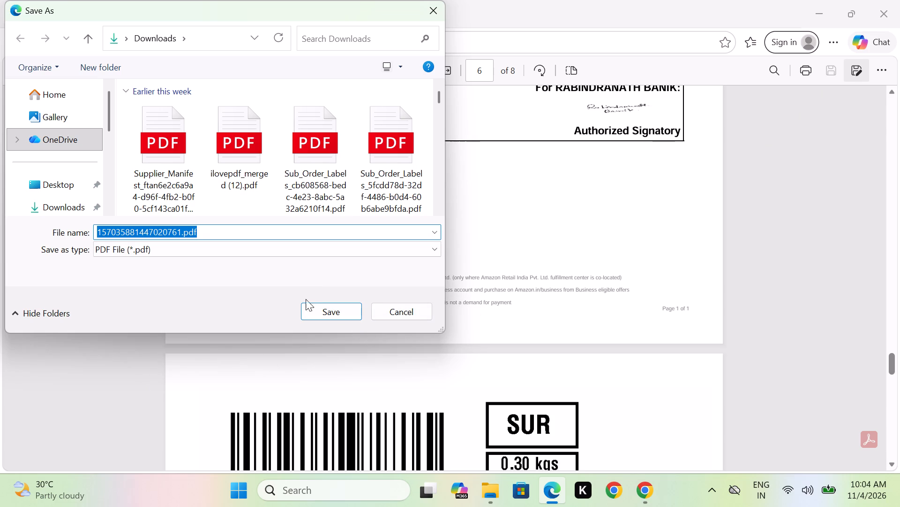
left_click(336, 311)
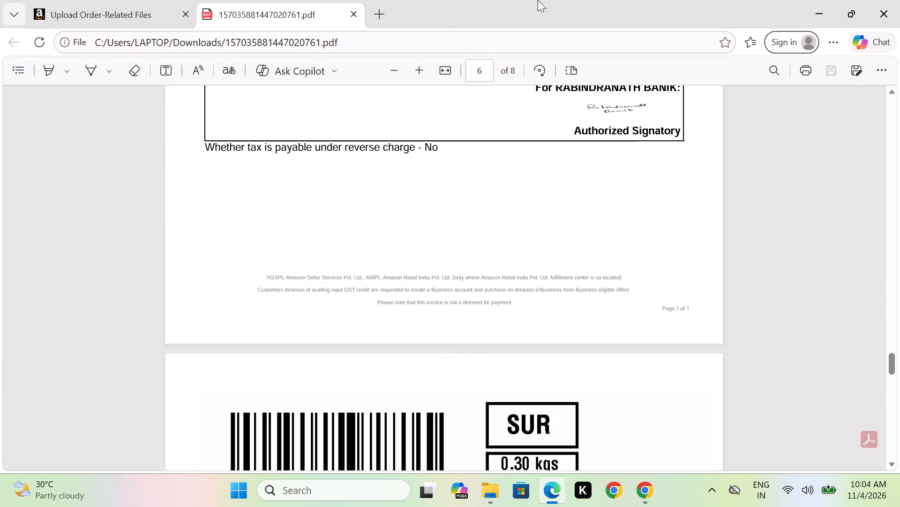
left_click(825, 1)
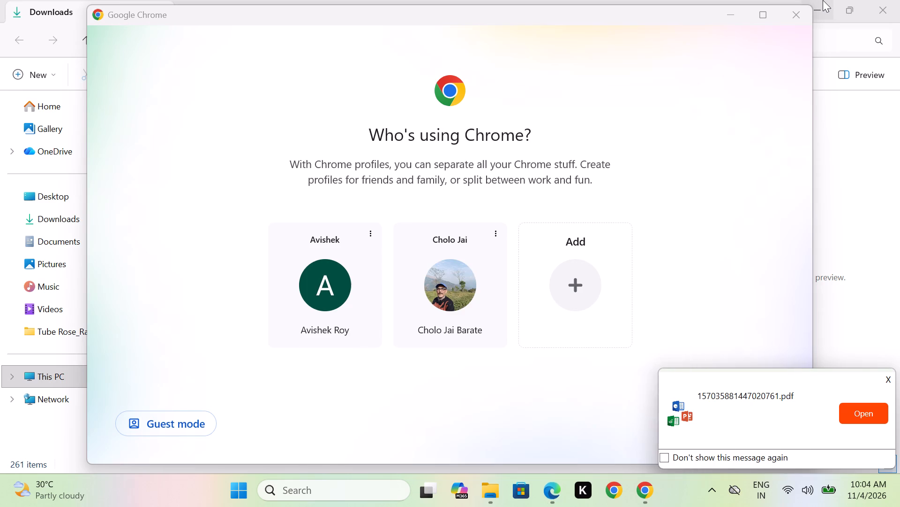
left_click(863, 122)
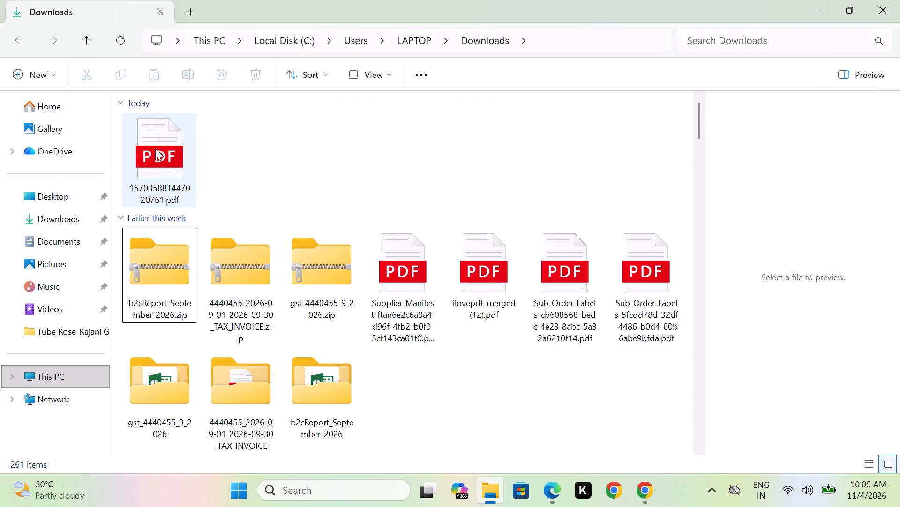
double_click(155, 151)
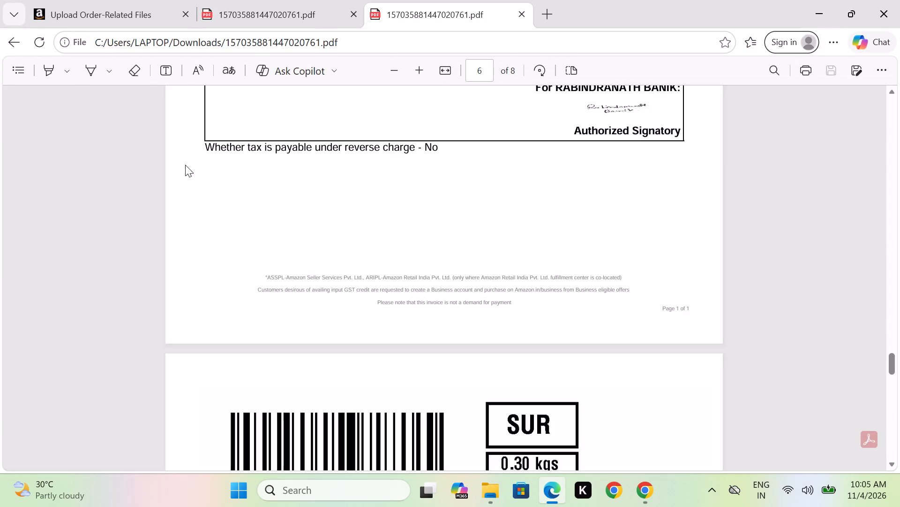
scroll(346, 256, "up", 16)
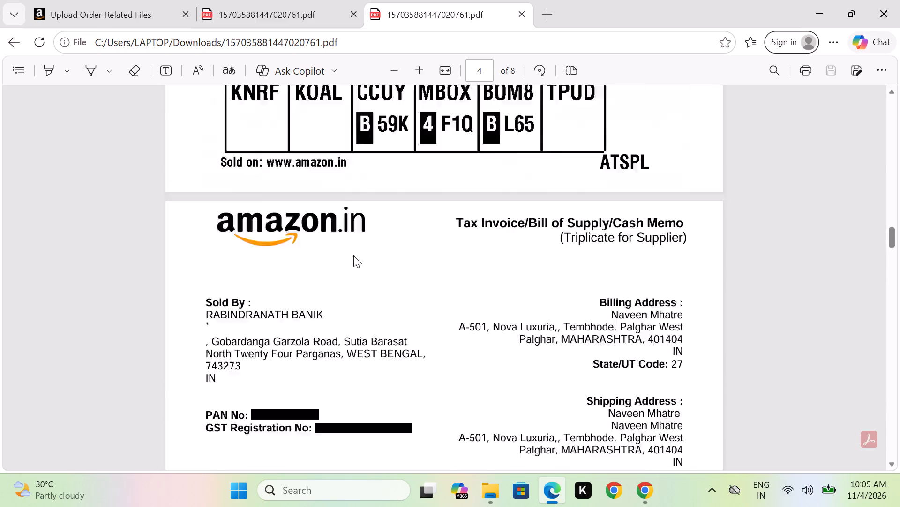
right_click(355, 258)
scroll(355, 258, "up", 13)
scroll(377, 239, "down", 2)
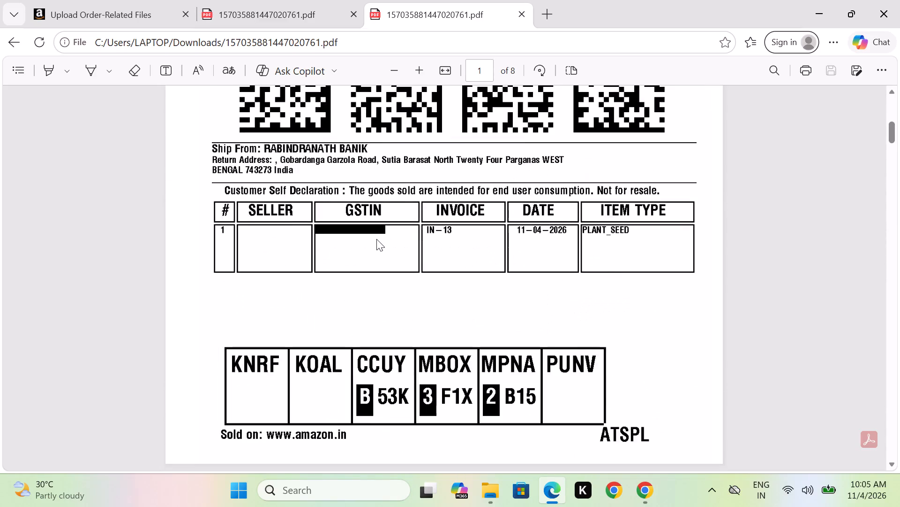
scroll(376, 239, "down", 1)
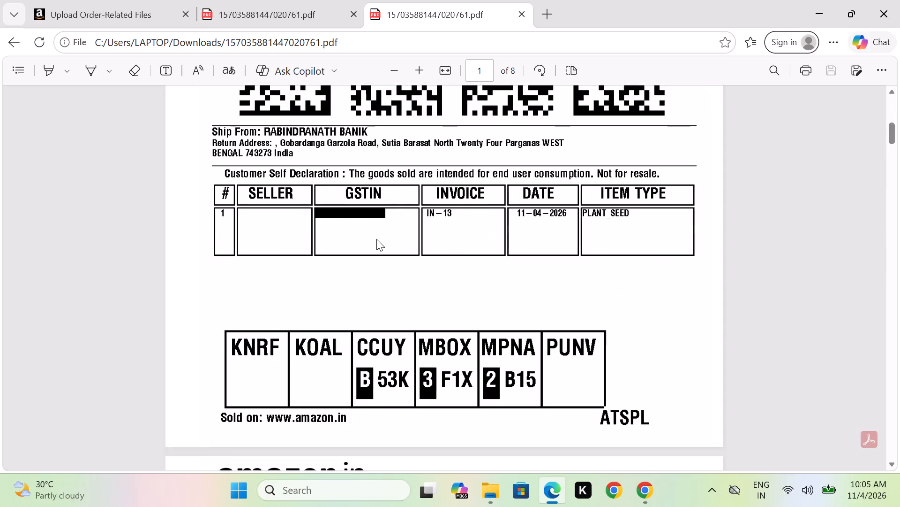
scroll(376, 239, "down", 4)
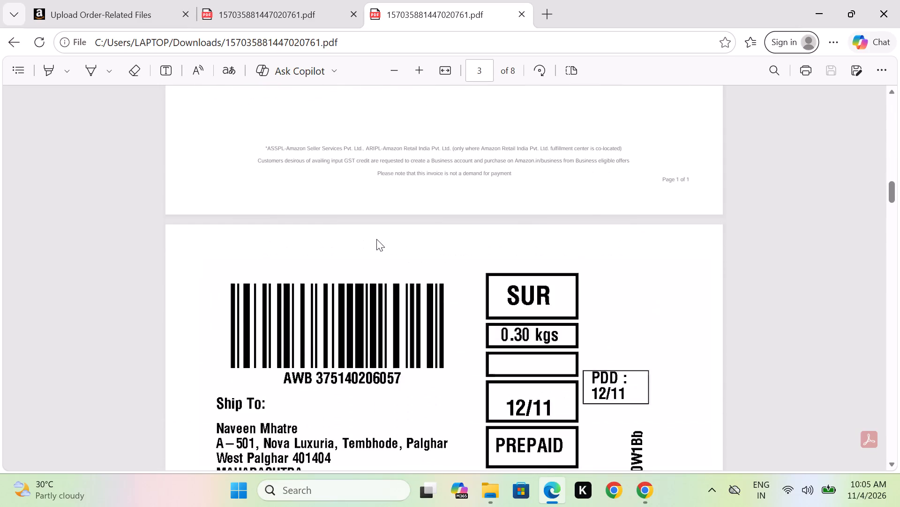
scroll(376, 239, "down", 2)
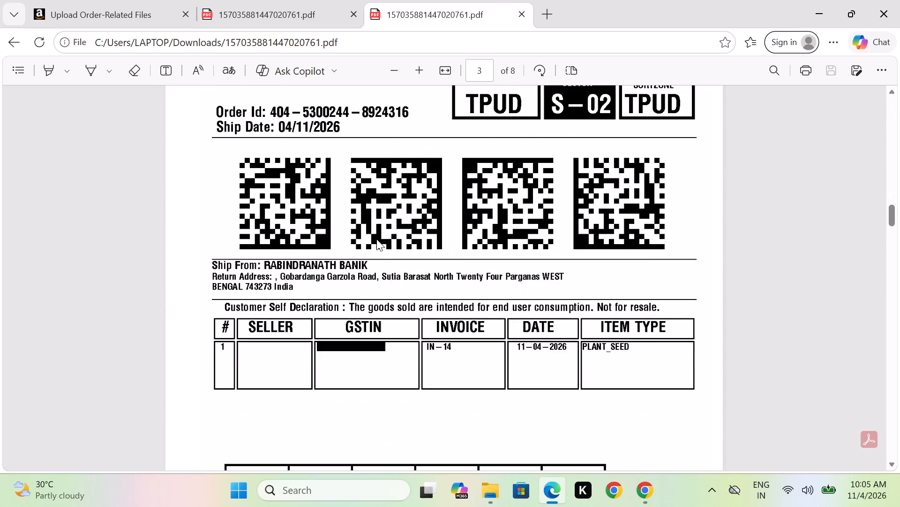
scroll(376, 239, "down", 6)
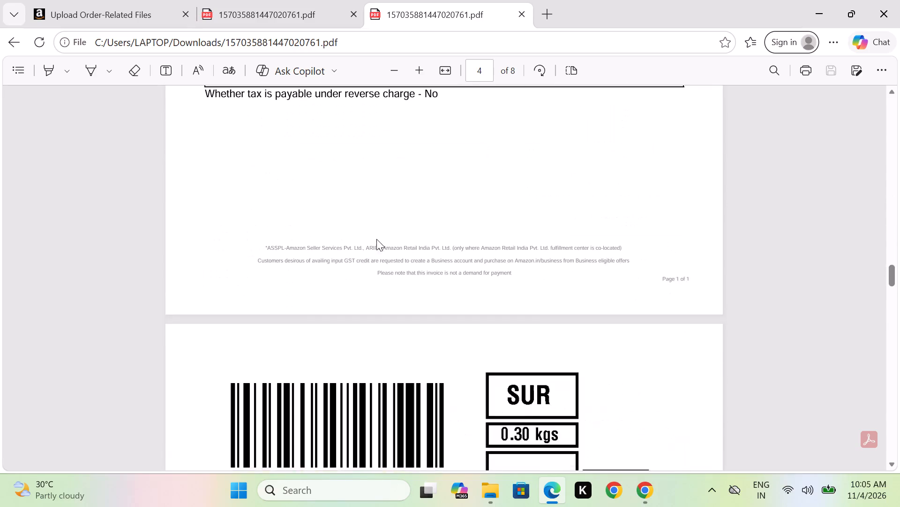
scroll(376, 239, "down", 18)
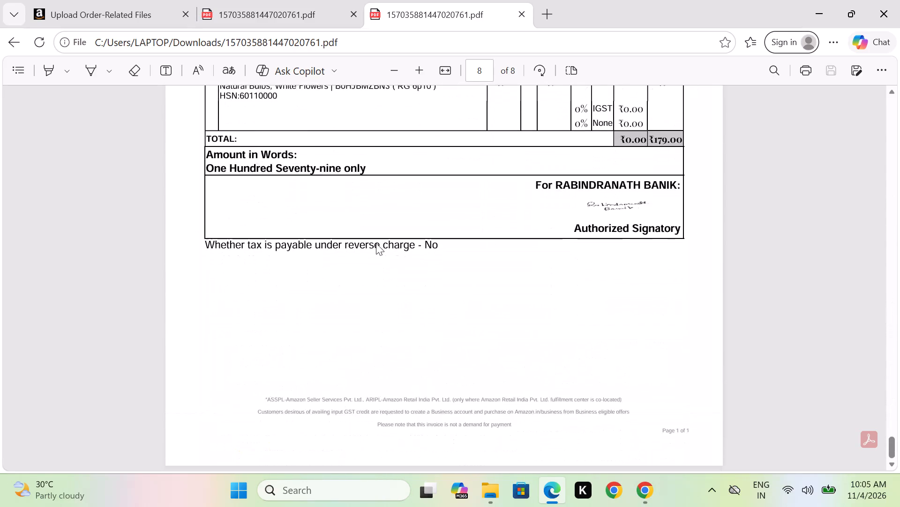
scroll(376, 243, "down", 6)
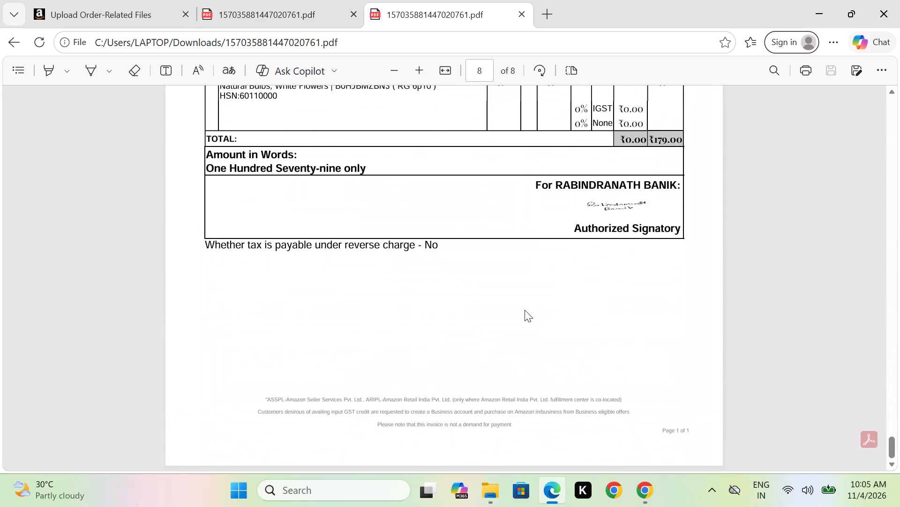
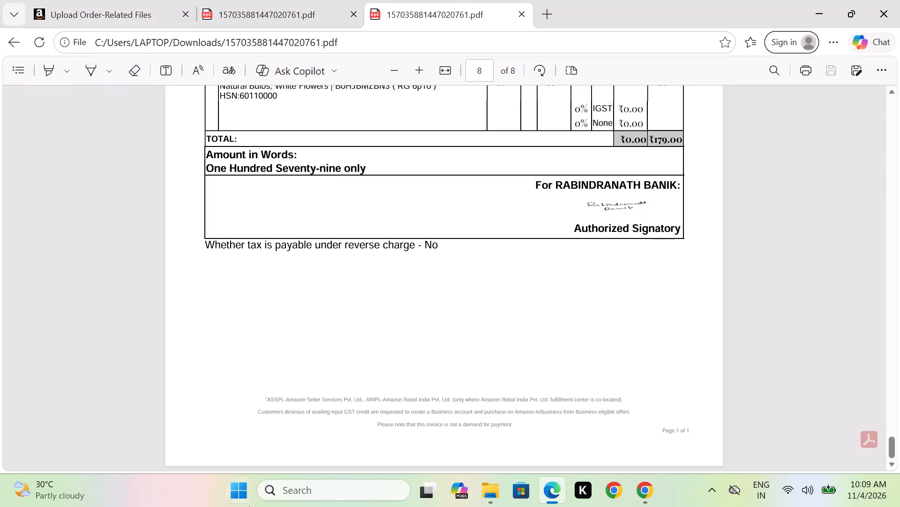
Switch to the Amazon Seller Central page and go back from Upload Order-Related Files to the pending Easy Ship orders.
left_click(133, 10)
scroll(314, 371, "up", 3)
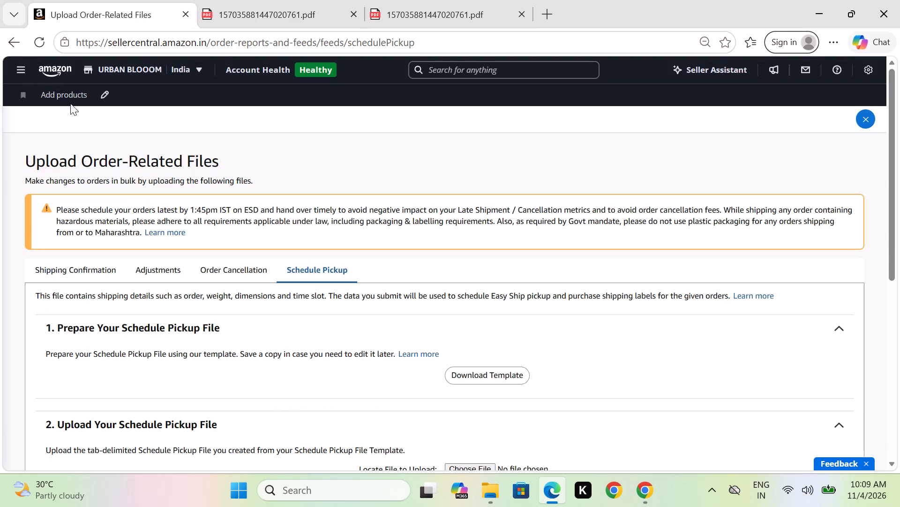
left_click(16, 42)
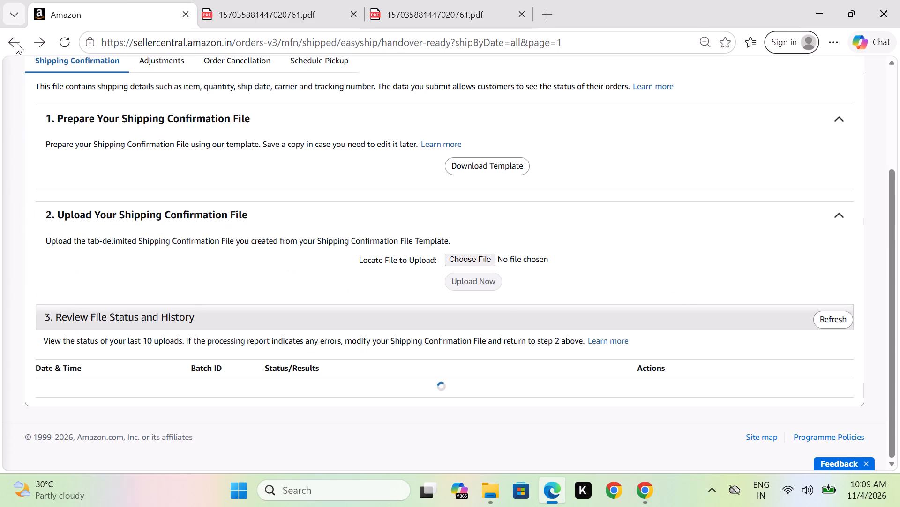
left_click(16, 42)
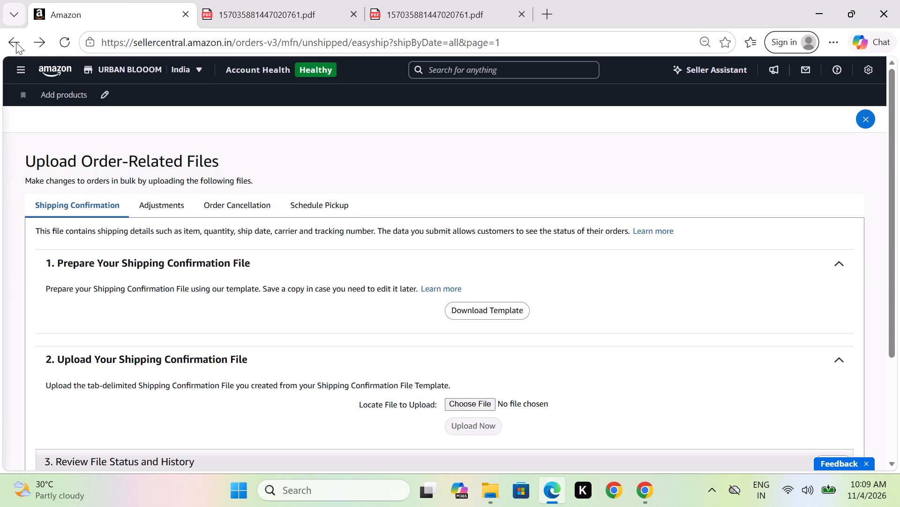
scroll(174, 221, "up", 3)
double_click(19, 42)
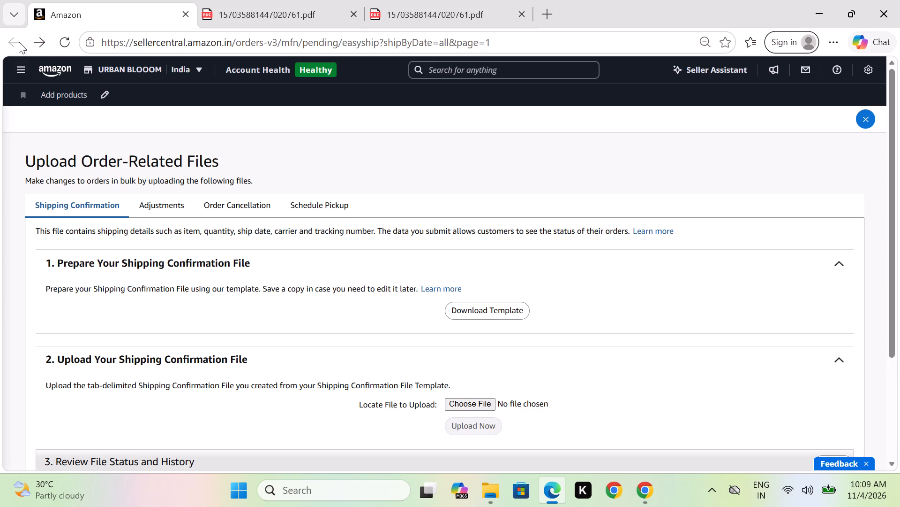
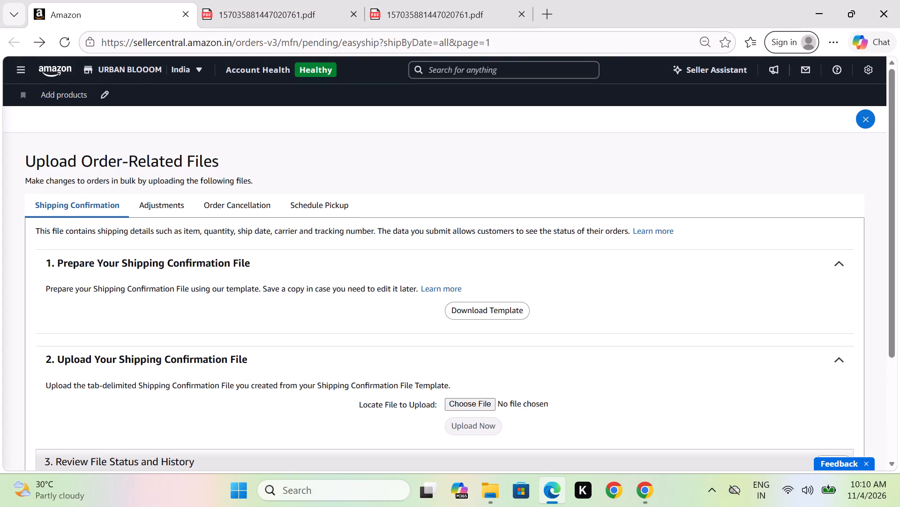
Close both open shipping-document PDF tabs, keeping only the Seller Central page.
scroll(167, 229, "down", 4)
scroll(180, 237, "up", 6)
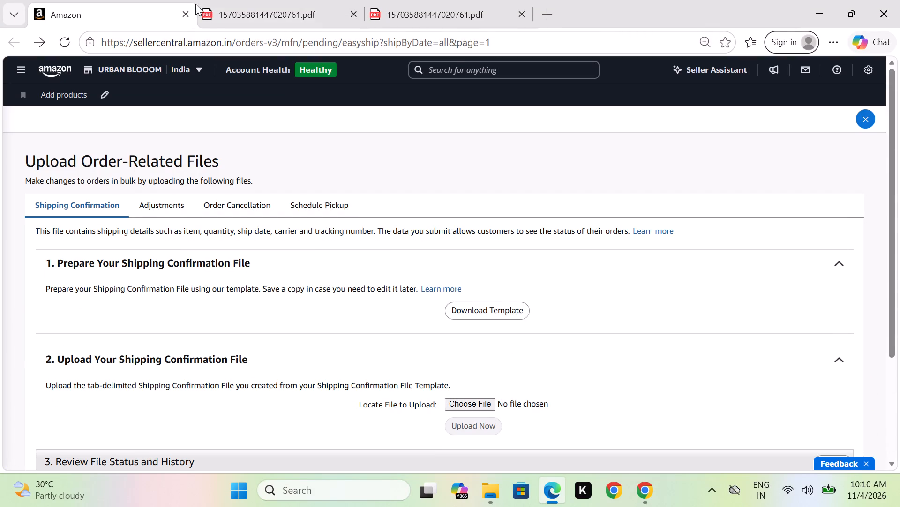
left_click(521, 14)
left_click(357, 14)
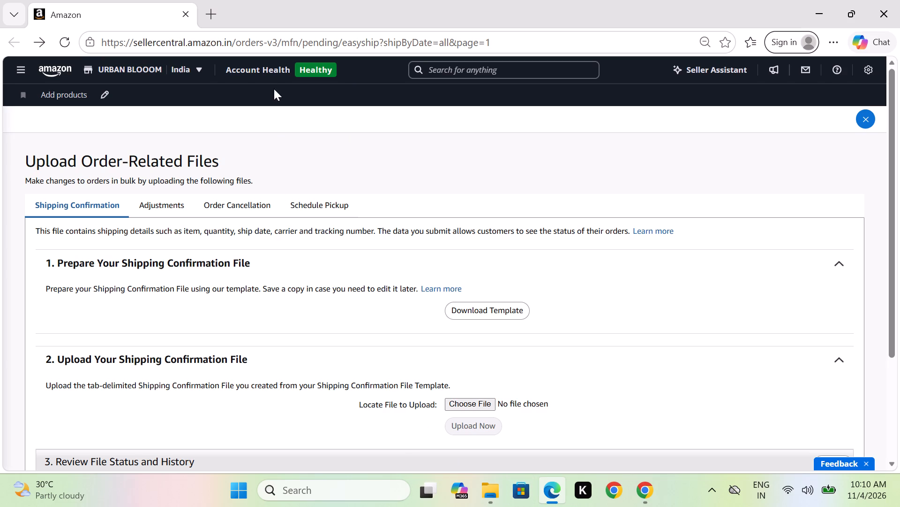
Open Seller Central from a new tab and check the pending Easy Ship orders on Manage Orders.
left_click(205, 13)
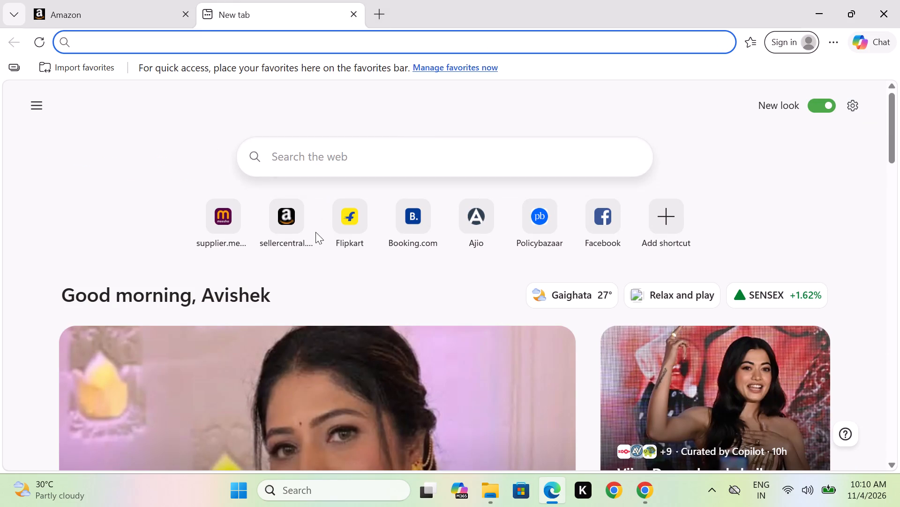
left_click(301, 225)
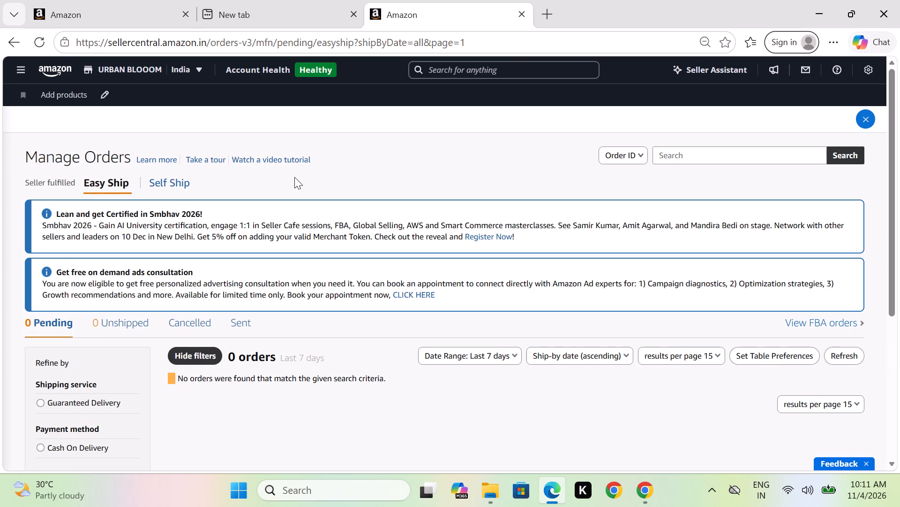
scroll(181, 208, "down", 1)
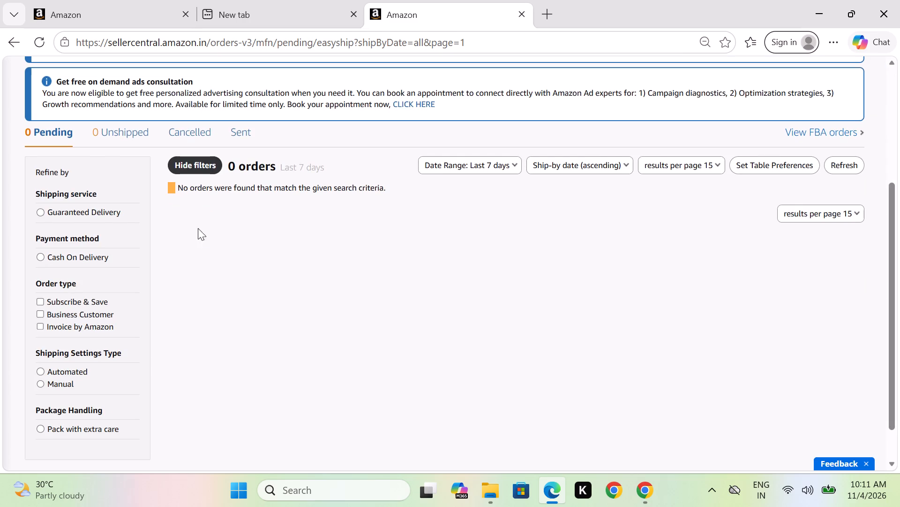
scroll(207, 238, "up", 3)
scroll(207, 238, "down", 3)
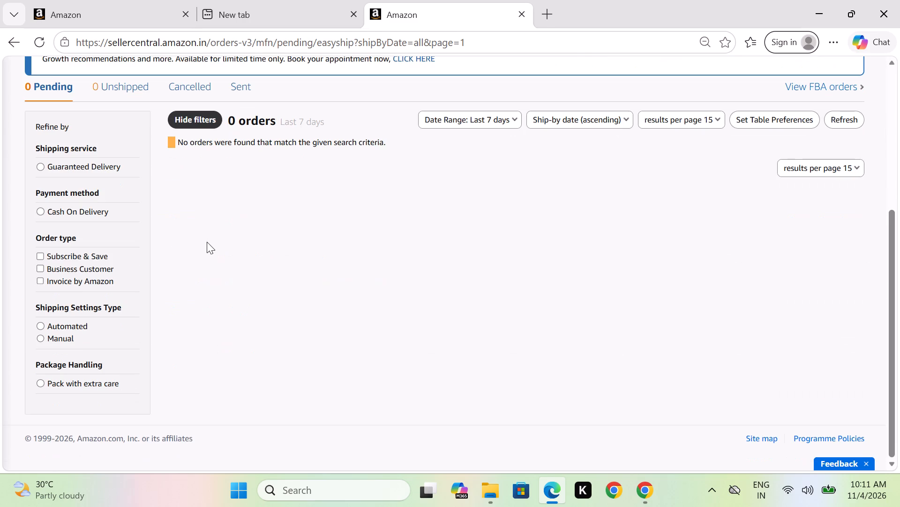
scroll(167, 227, "up", 5)
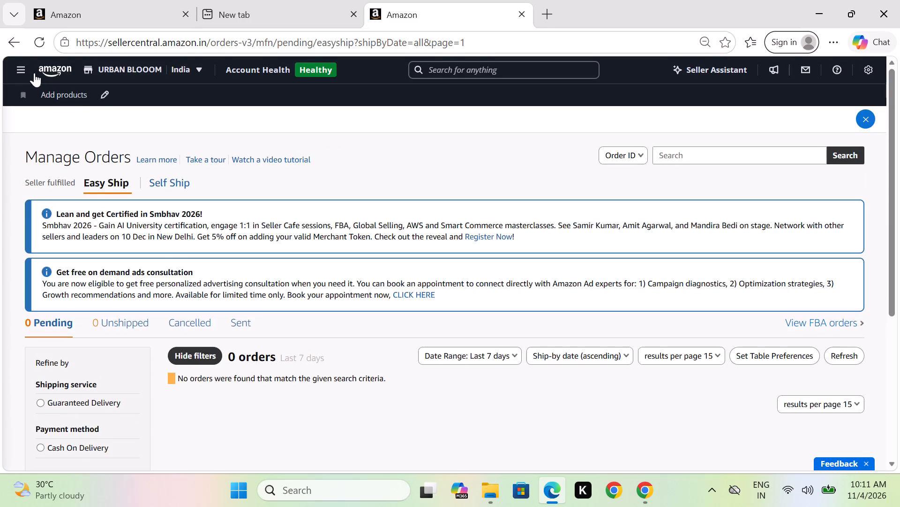
Go from Manage Orders to the advertising Campaigns page for URBAN BLOOOM.
left_click(21, 68)
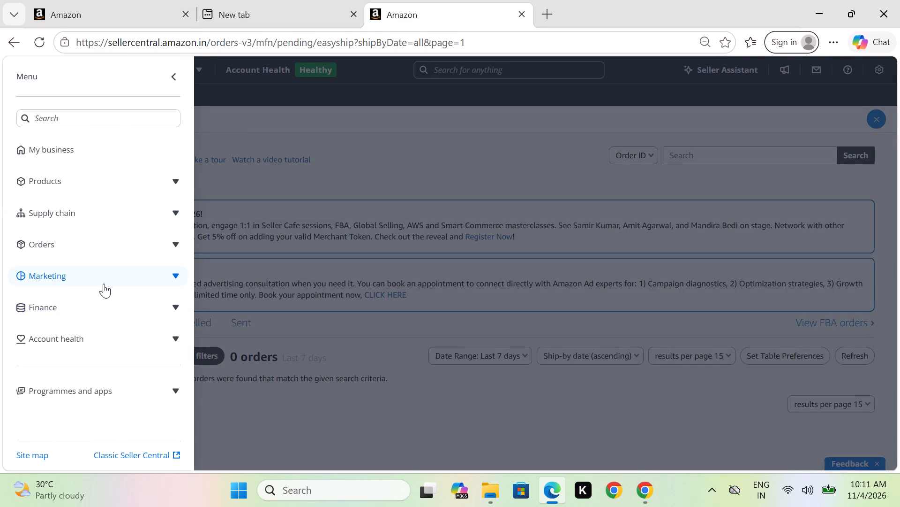
left_click(115, 277)
left_click(74, 332)
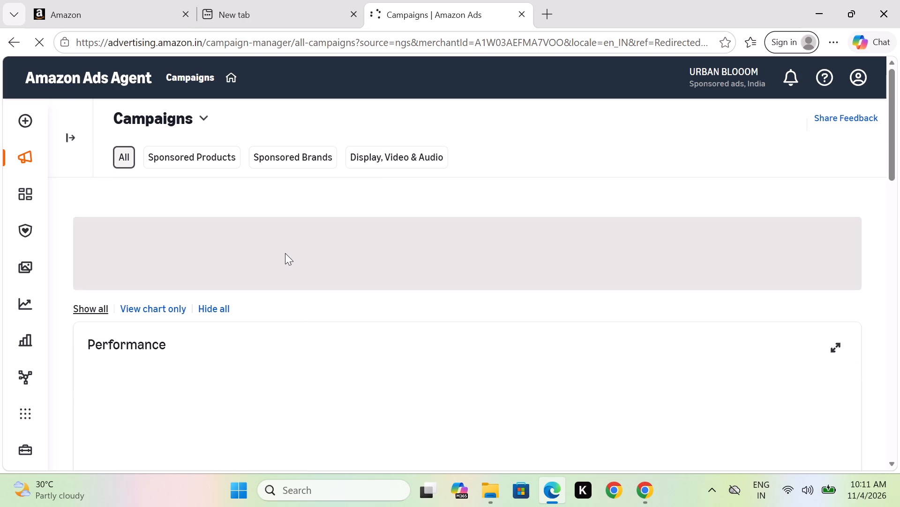
Examine the campaigns' statuses, daily budgets, click and cost figures, and the performance chart.
scroll(285, 253, "down", 2)
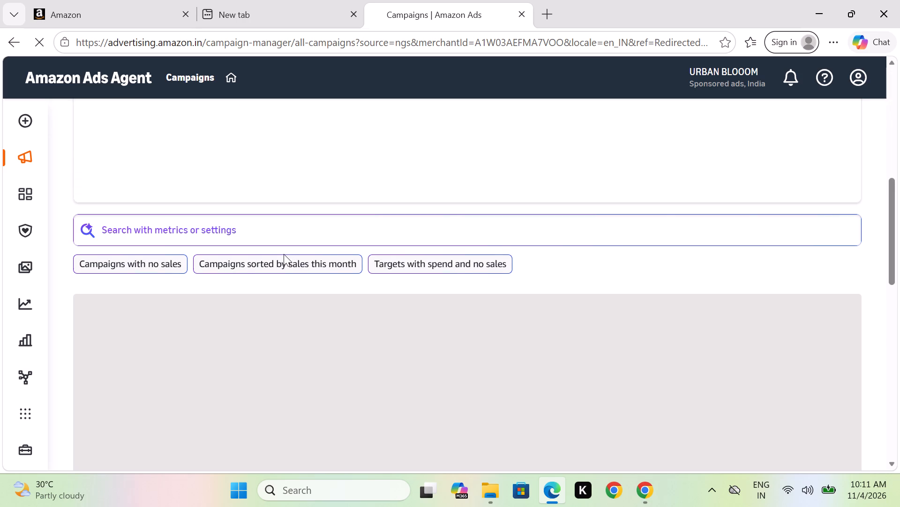
scroll(277, 335, "up", 3)
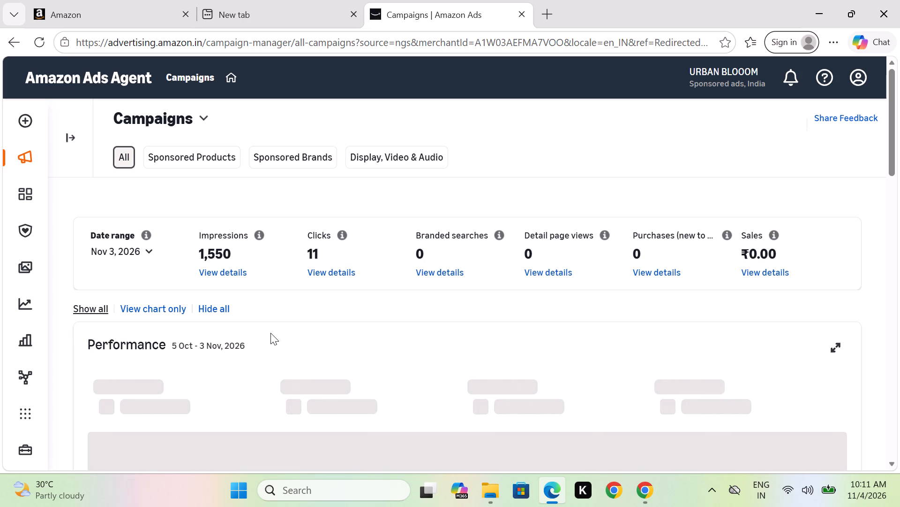
scroll(270, 333, "down", 2)
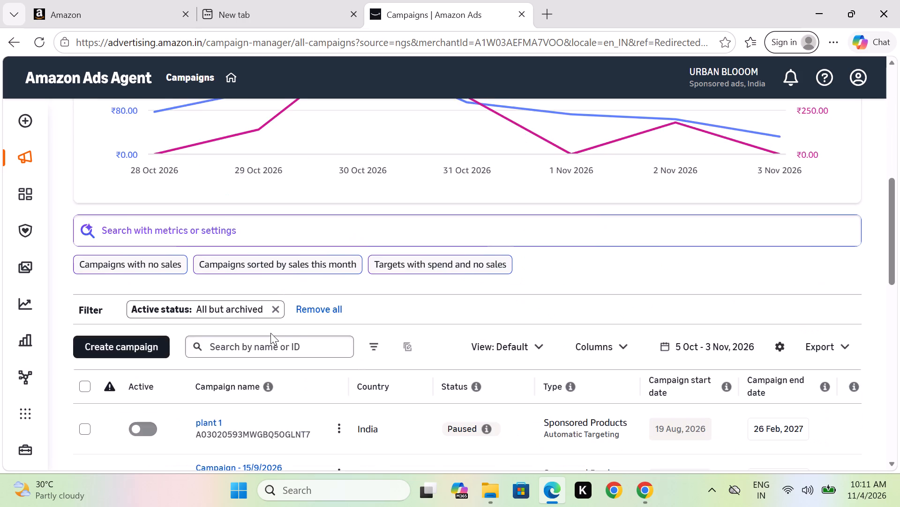
scroll(270, 333, "down", 2)
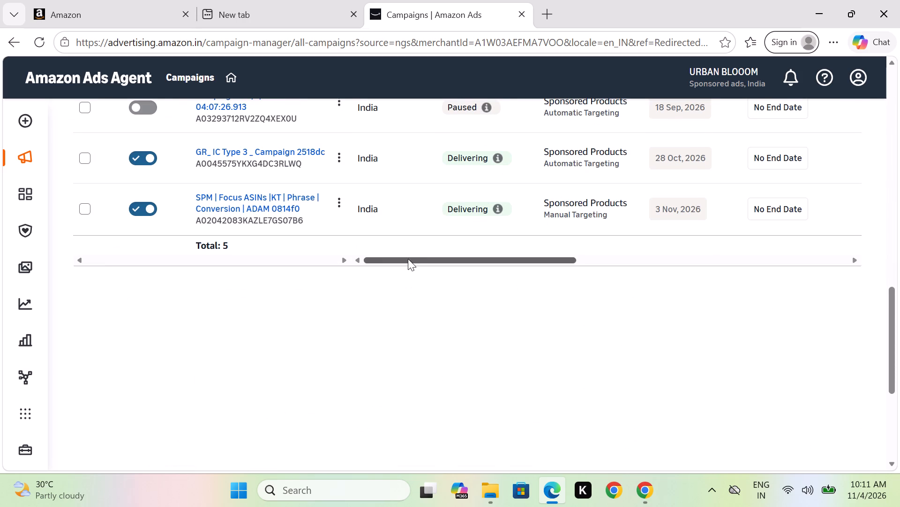
left_click_drag(408, 259, 704, 239)
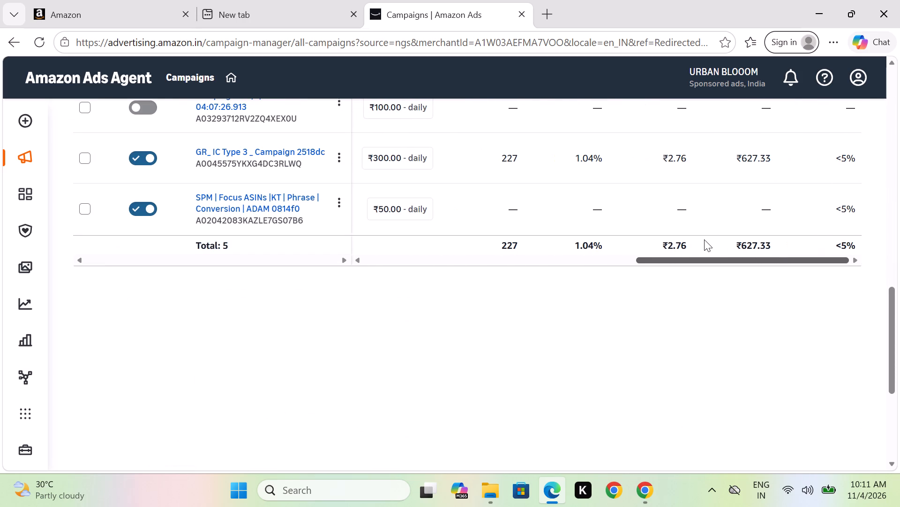
left_click_drag(704, 239, 706, 237)
left_click_drag(706, 237, 683, 239)
left_click_drag(683, 239, 683, 250)
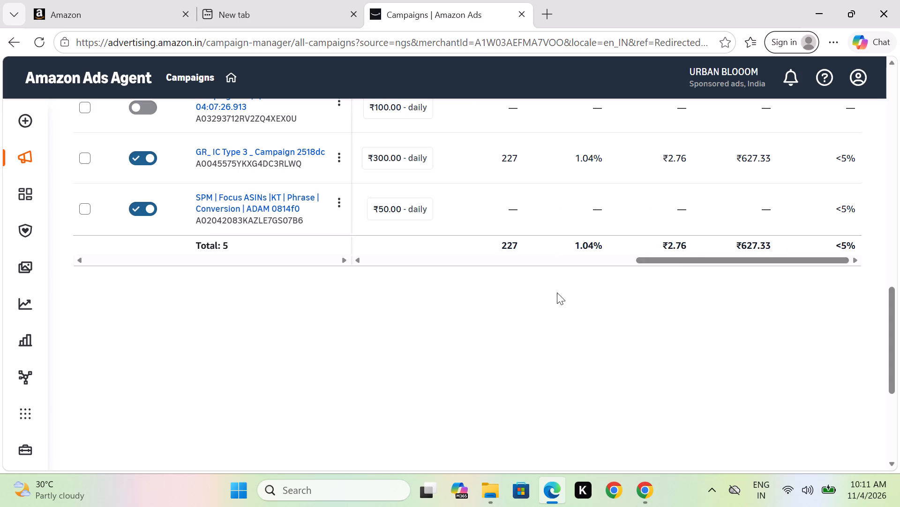
scroll(497, 322, "up", 3)
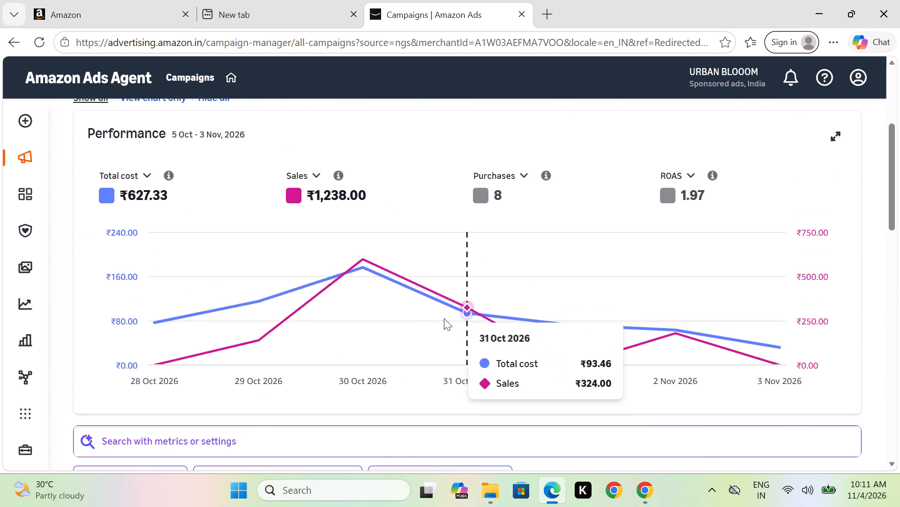
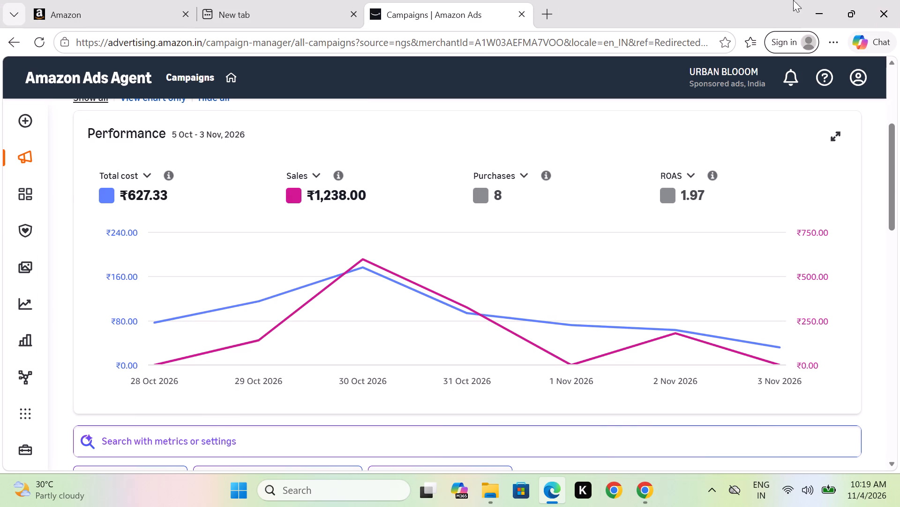
Close the empty tab, switch to Chrome, open the Meesho Supplier Panel and dismiss its promotional pop-up.
left_click(358, 12)
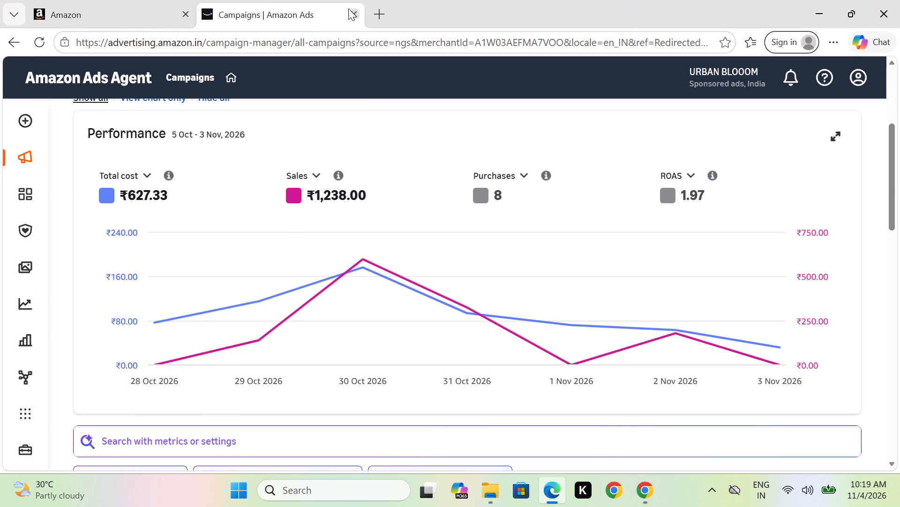
left_click(634, 497)
double_click(337, 309)
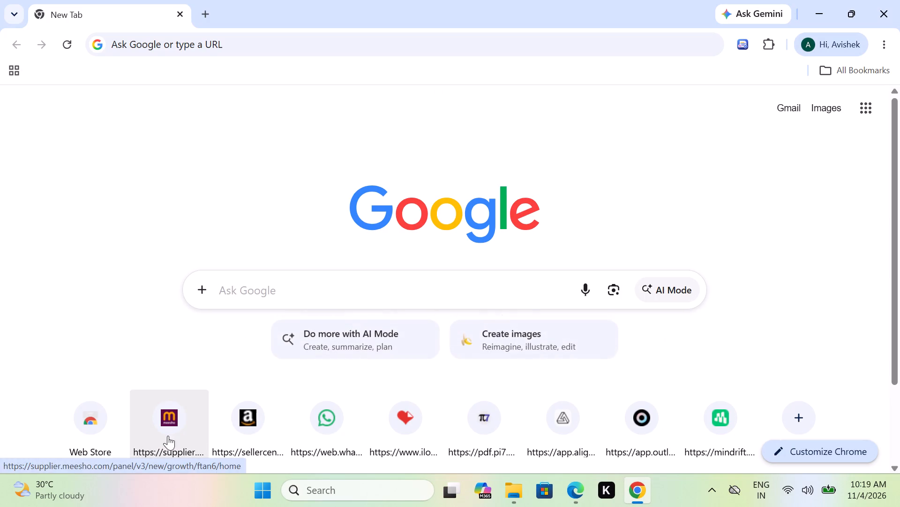
left_click(175, 433)
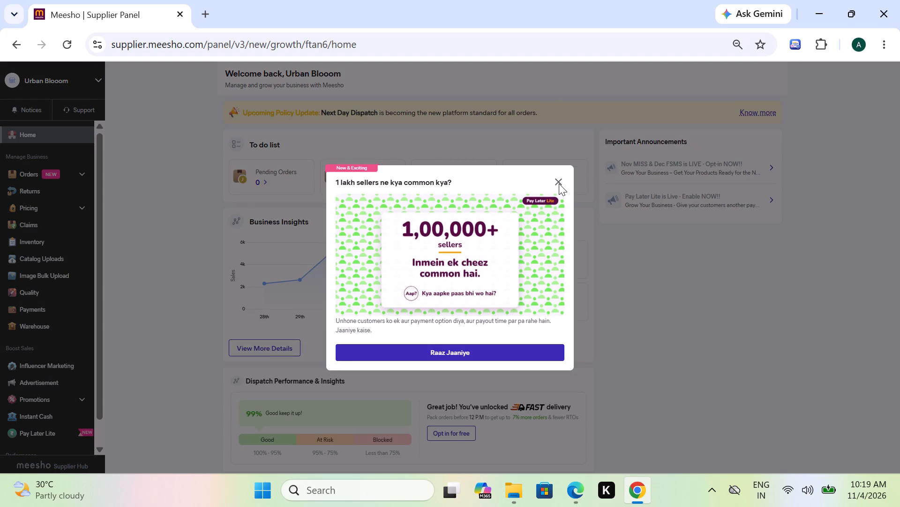
left_click(559, 184)
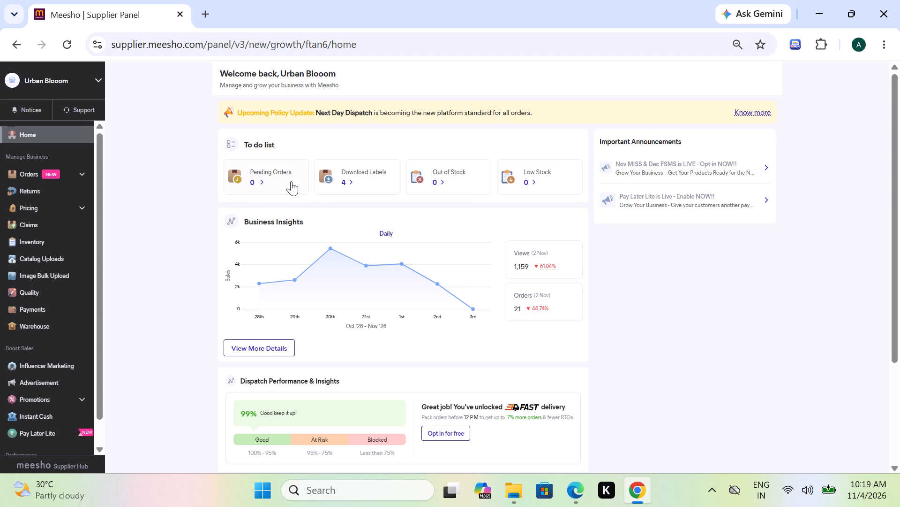
Check the Pending and On Hold orders in the Meesho Supplier Panel.
left_click(258, 184)
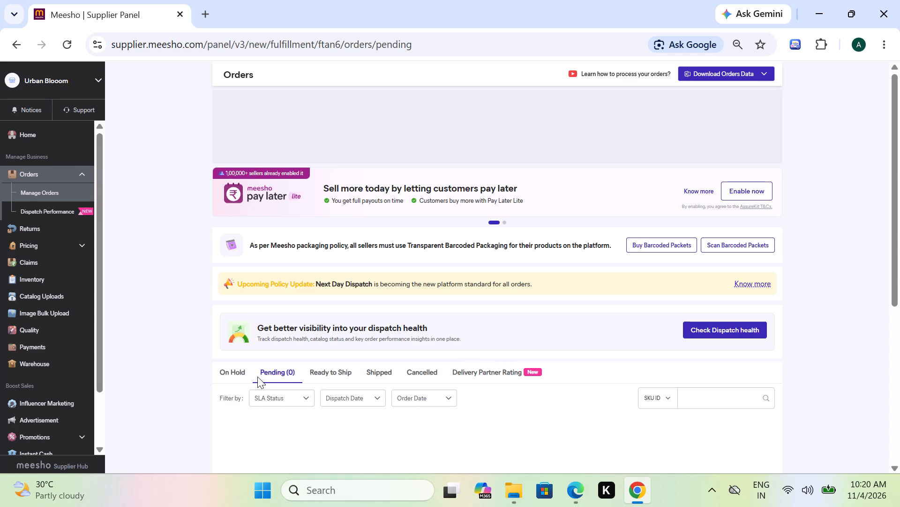
left_click(244, 307)
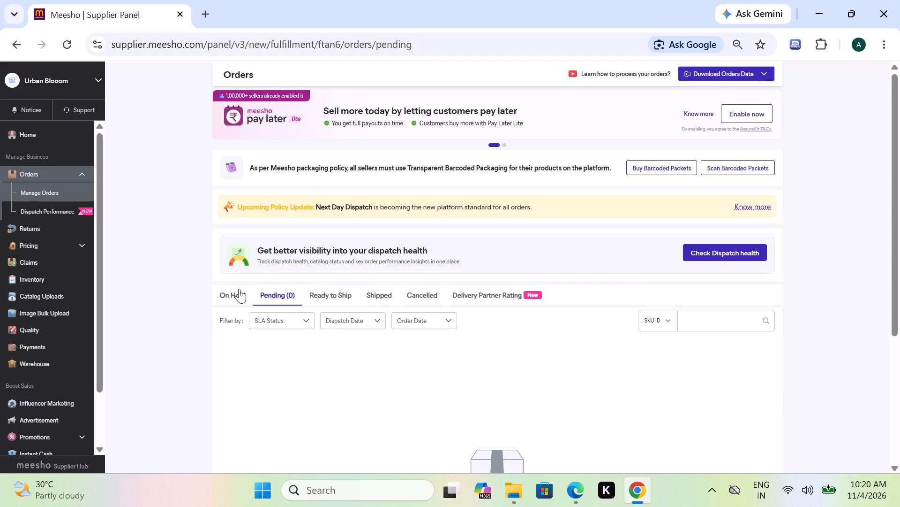
left_click(240, 295)
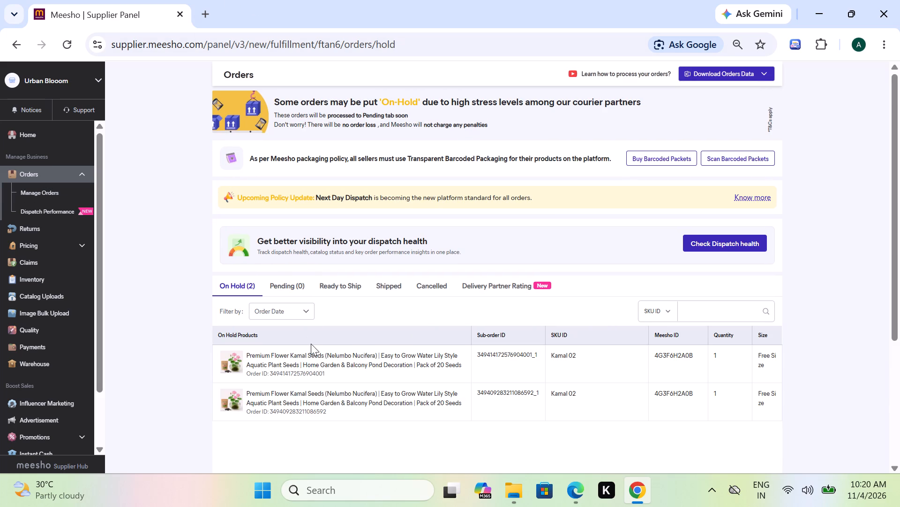
Go to the Advertisement page and examine the details of campaign 4440455 - 11/3/2026, including its catalogs.
scroll(0, 433, "down", 5)
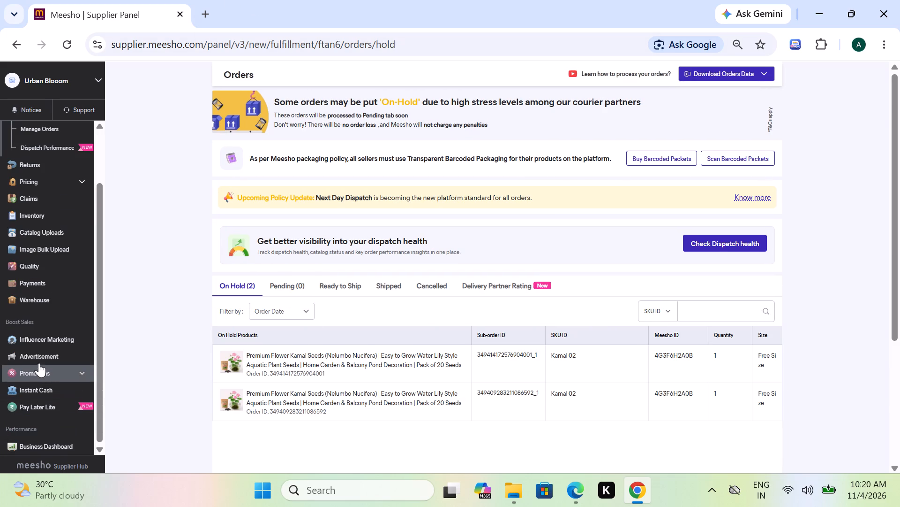
left_click(39, 353)
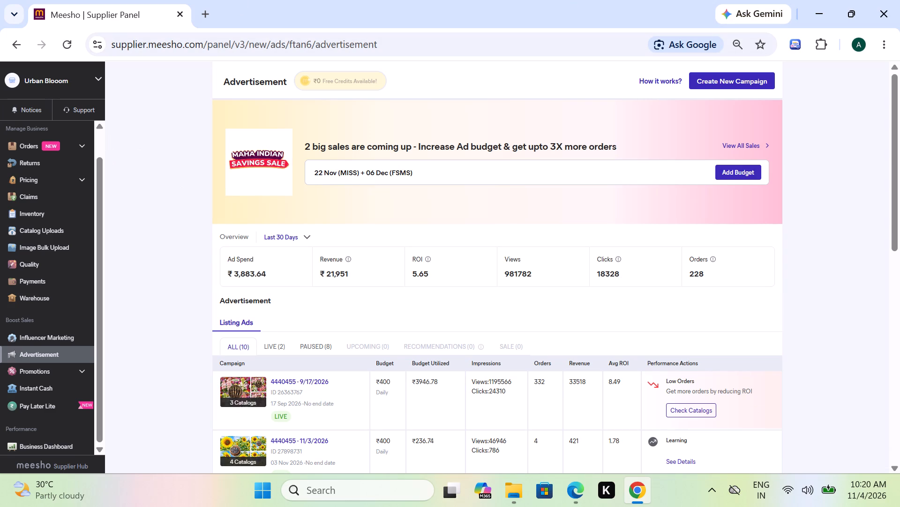
scroll(401, 345, "down", 1)
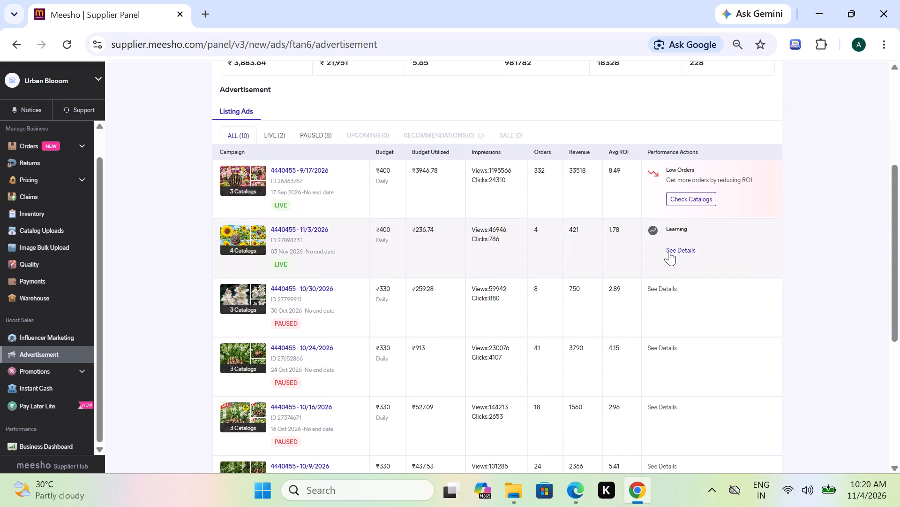
left_click(670, 246)
left_click(673, 249)
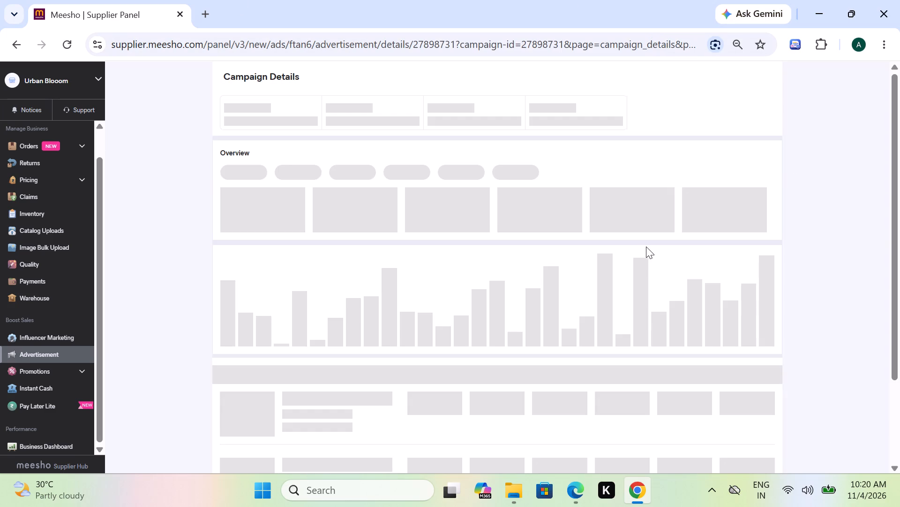
scroll(622, 241, "down", 2)
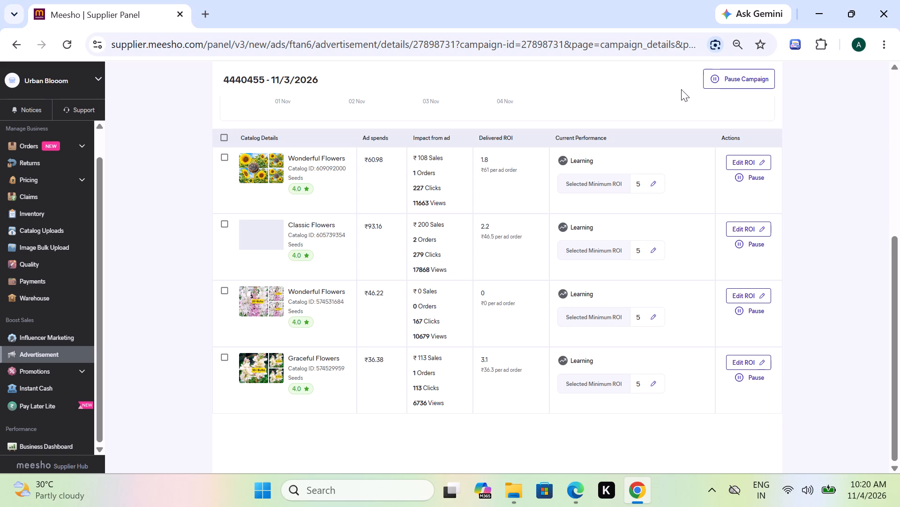
Pause campaign 4440455 - 11/3/2026, giving "I want higher ROI" as the reason.
left_click(719, 77)
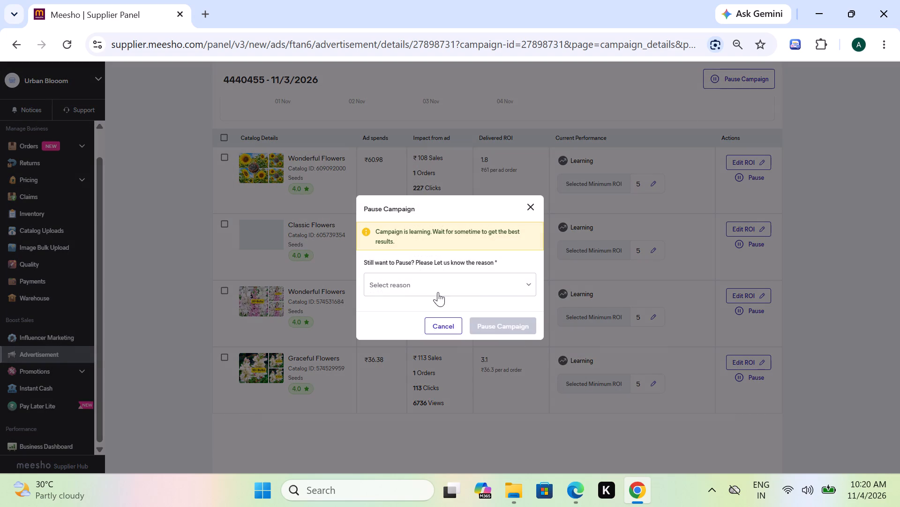
left_click(440, 283)
left_click(450, 358)
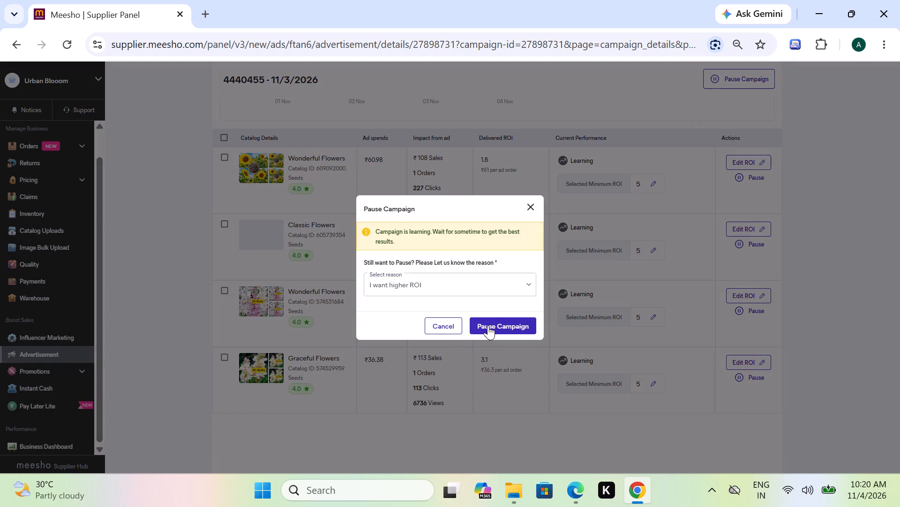
left_click(493, 323)
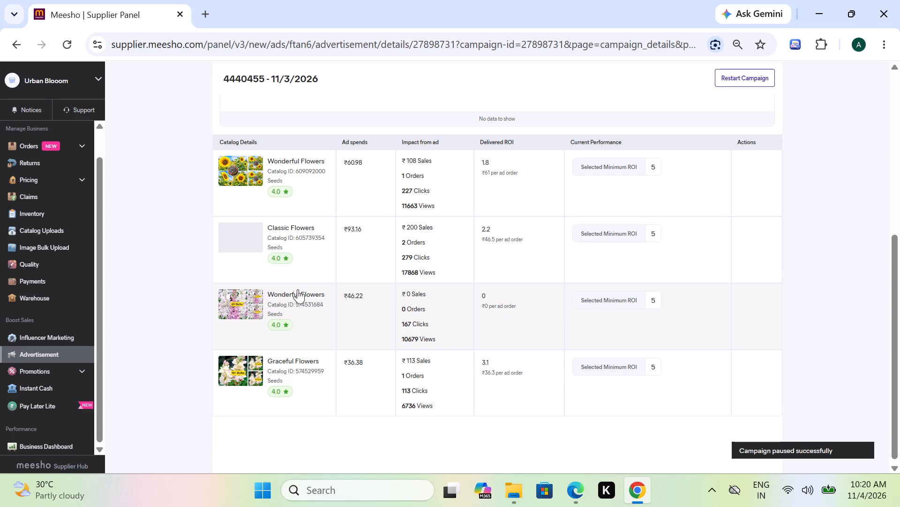
Return to the campaign list and examine campaign 4440455 - 9/17/2026's results for Today and Last 3 Days, including its catalogs.
left_click(20, 46)
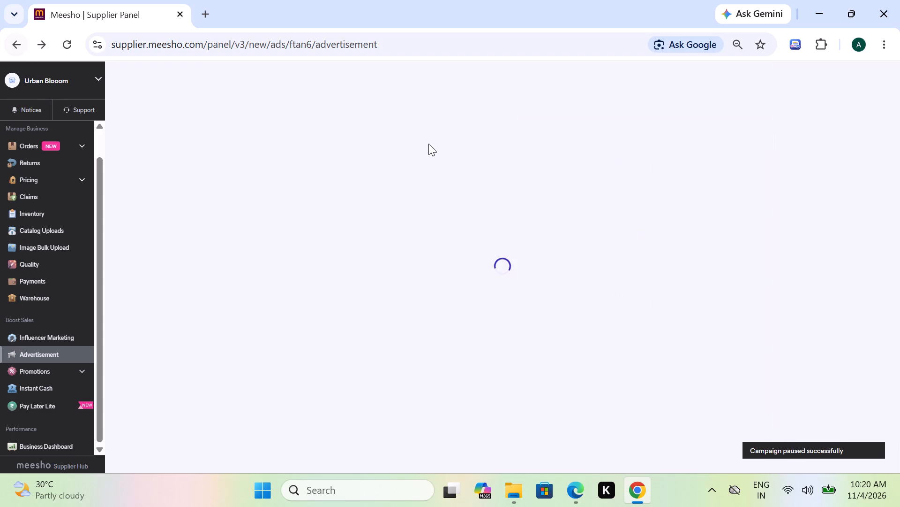
scroll(376, 329, "down", 2)
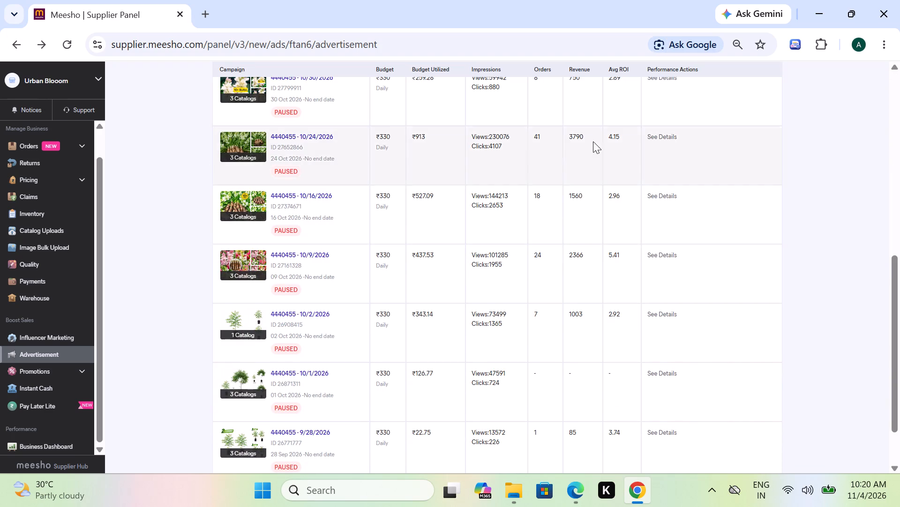
scroll(639, 103, "up", 1)
left_click(691, 193)
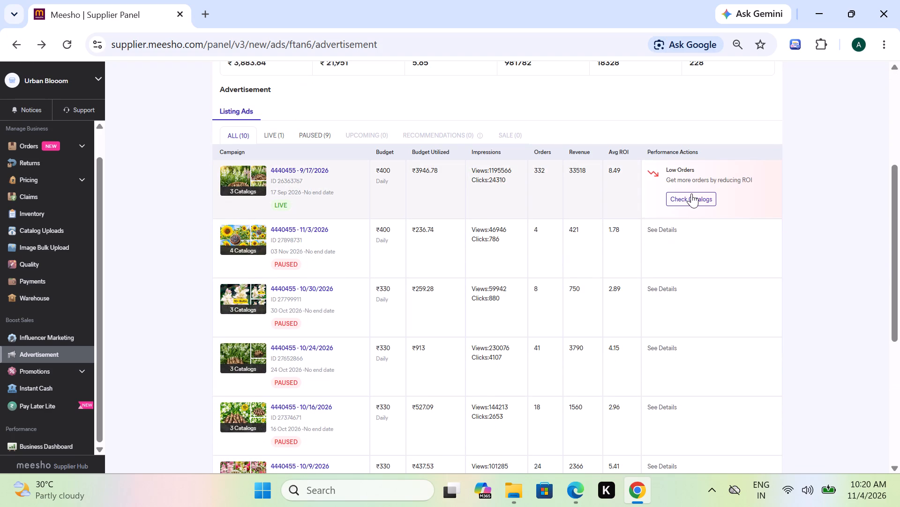
left_click(688, 196)
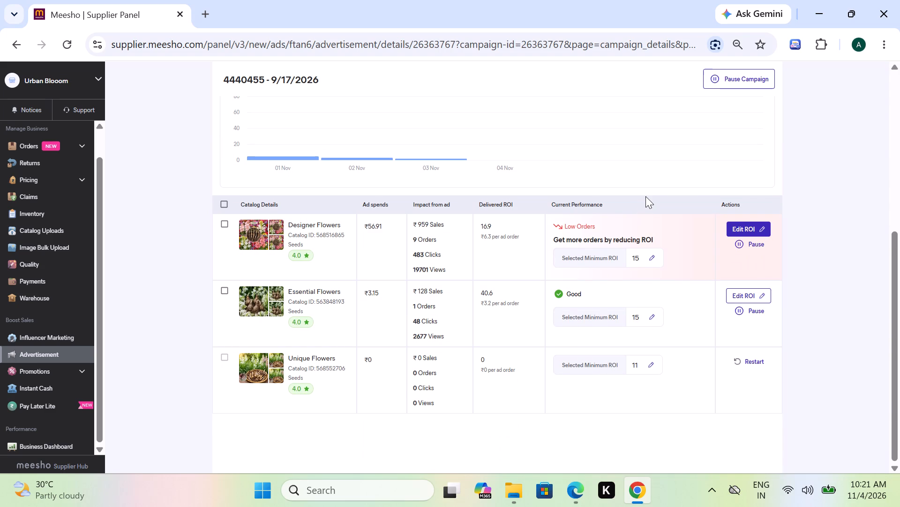
scroll(652, 194, "up", 2)
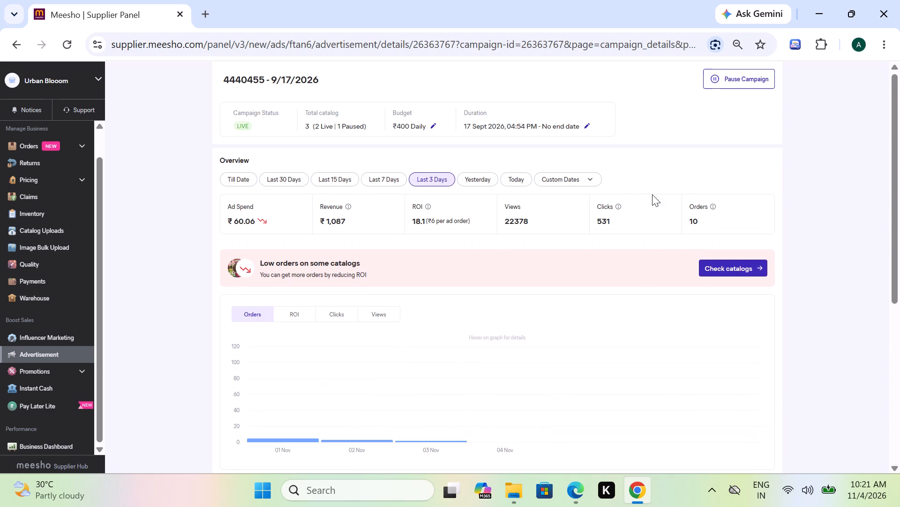
left_click(521, 183)
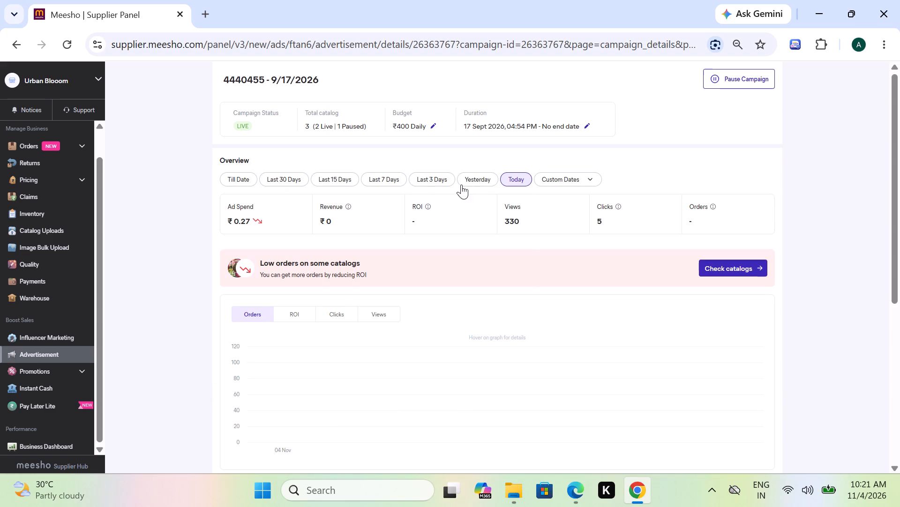
left_click(427, 180)
scroll(448, 177, "down", 5)
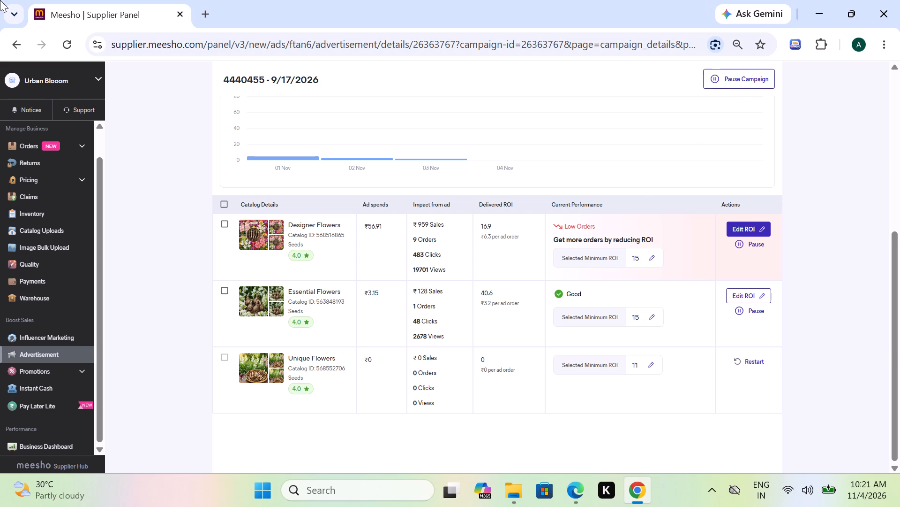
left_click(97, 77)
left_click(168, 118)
Download the manifest PDF for all Ready to Ship orders except the top four, with SKUs RG 11p10, RG 13p10, RG 22p10 and Rg 5p10.
left_click(45, 148)
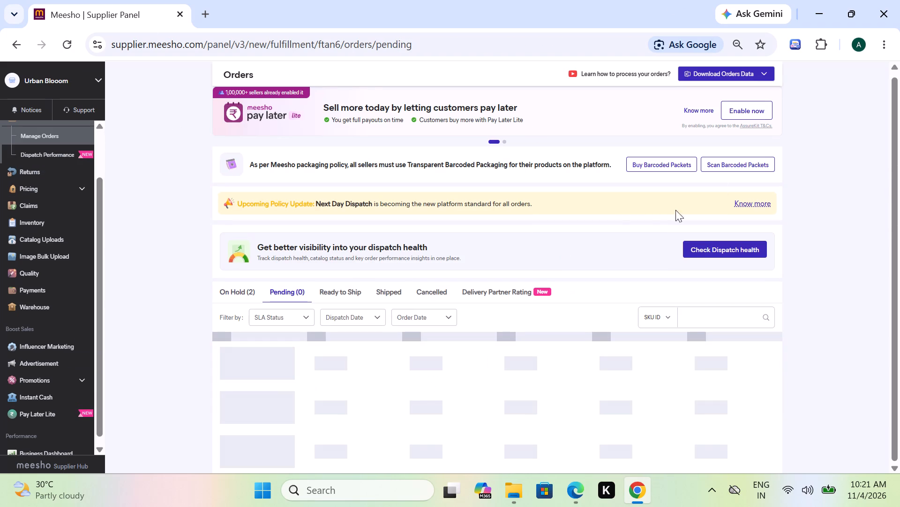
scroll(565, 135, "up", 4)
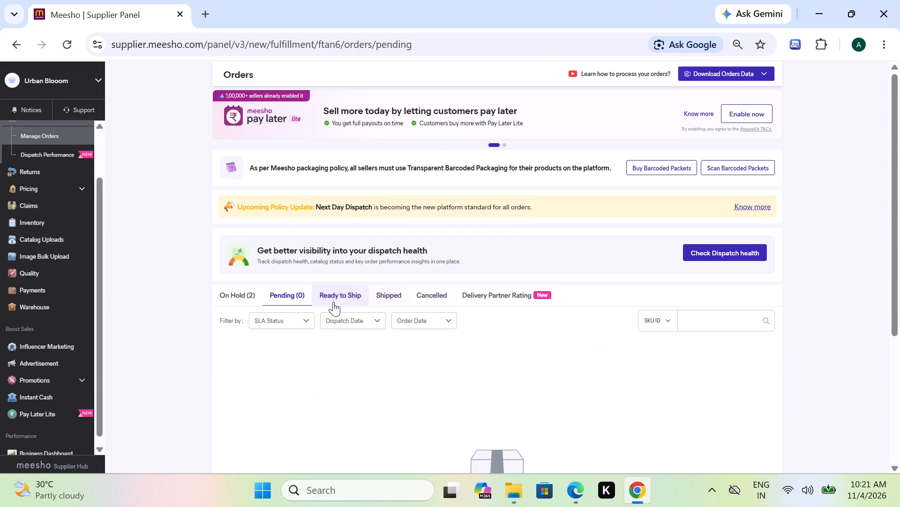
left_click(332, 302)
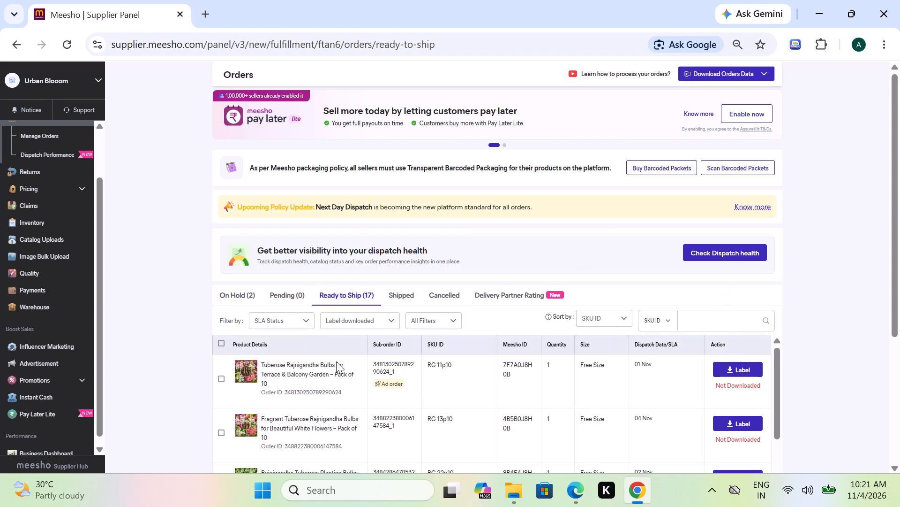
left_click(223, 346)
scroll(443, 246, "down", 1)
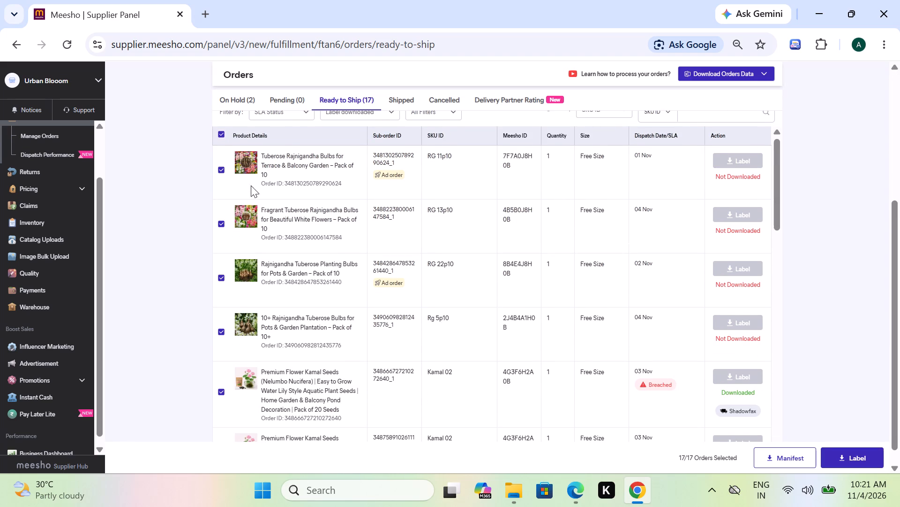
left_click(222, 166)
left_click(223, 216)
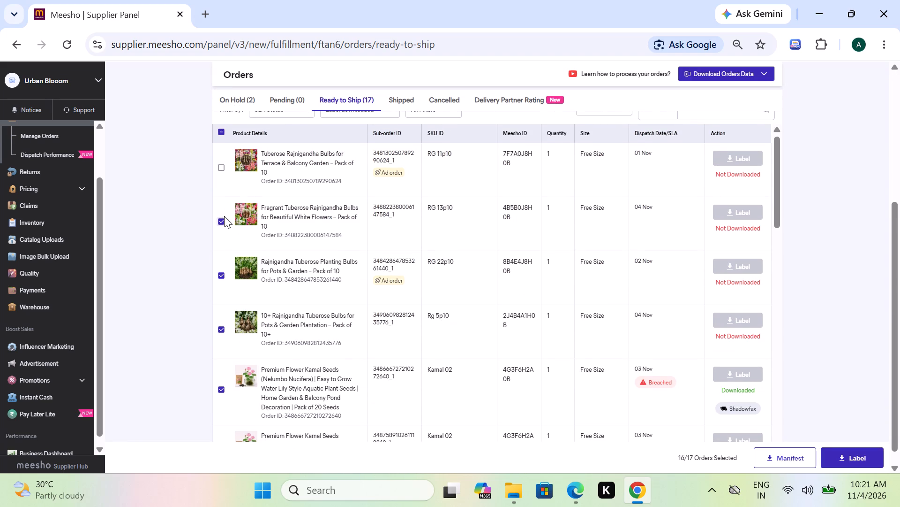
left_click(224, 218)
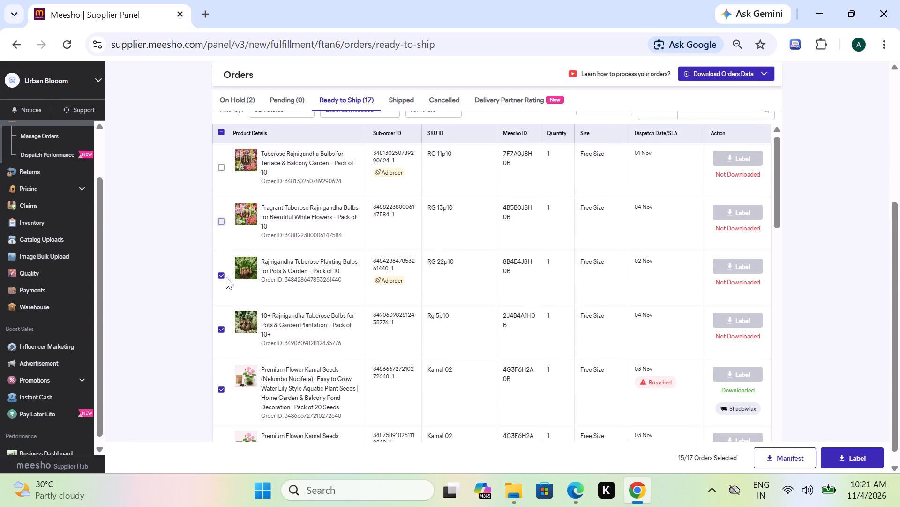
left_click(226, 277)
left_click(217, 270)
left_click(225, 327)
left_click(775, 460)
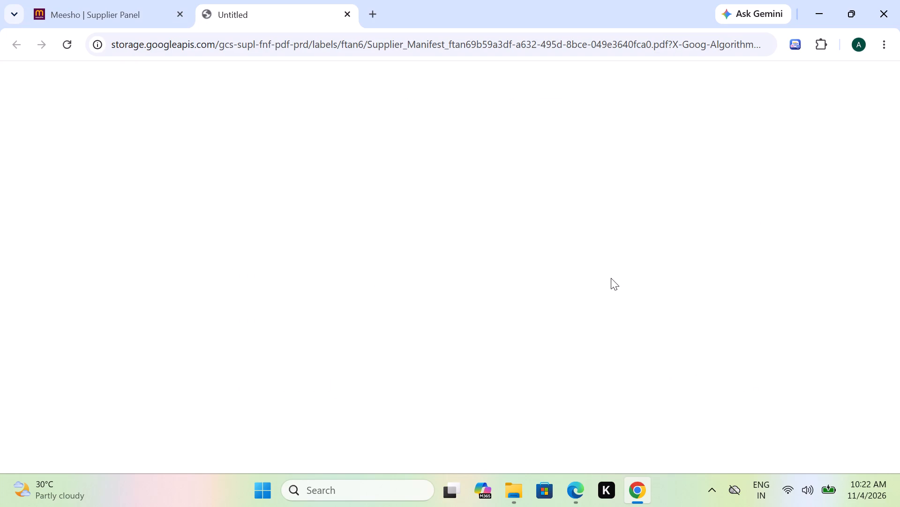
left_click(690, 91)
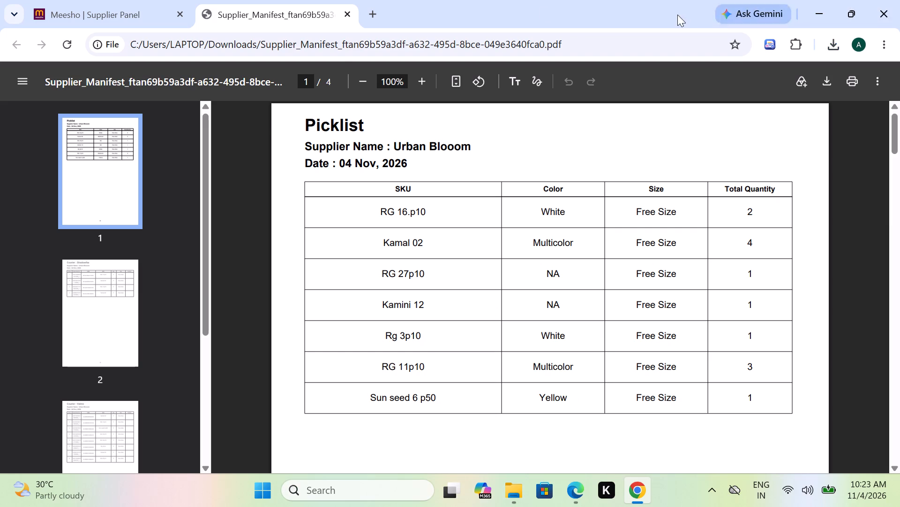
Close the supplier manifest PDF tab.
left_click(338, 9)
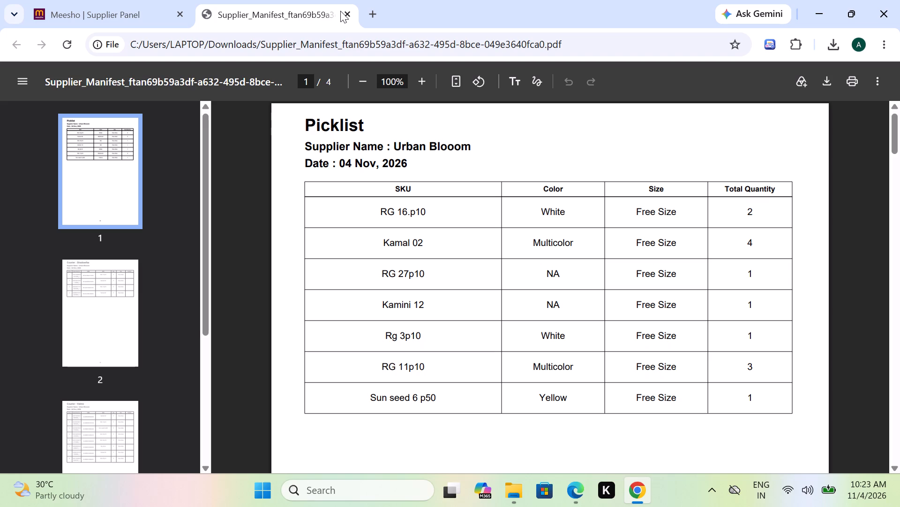
left_click(344, 13)
Open a new tab beside the Meesho Supplier Panel.
left_click(203, 17)
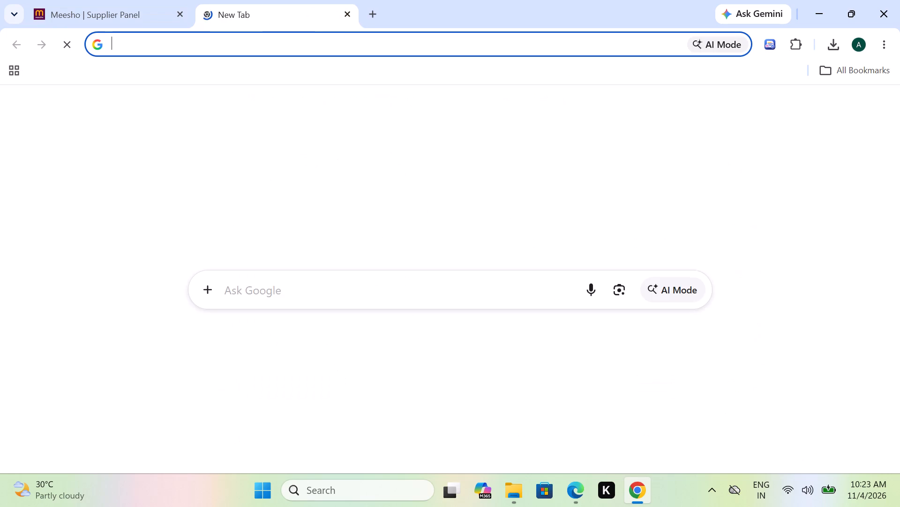
left_click(376, 289)
left_click(395, 191)
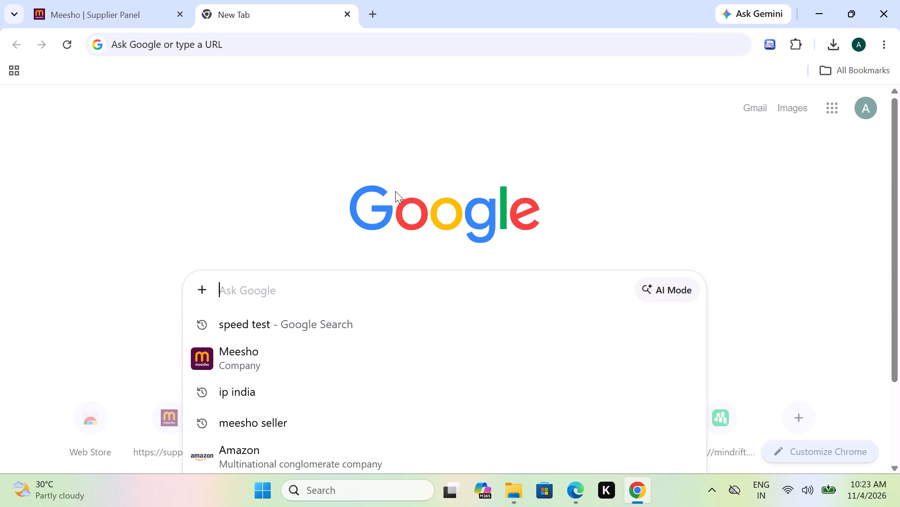